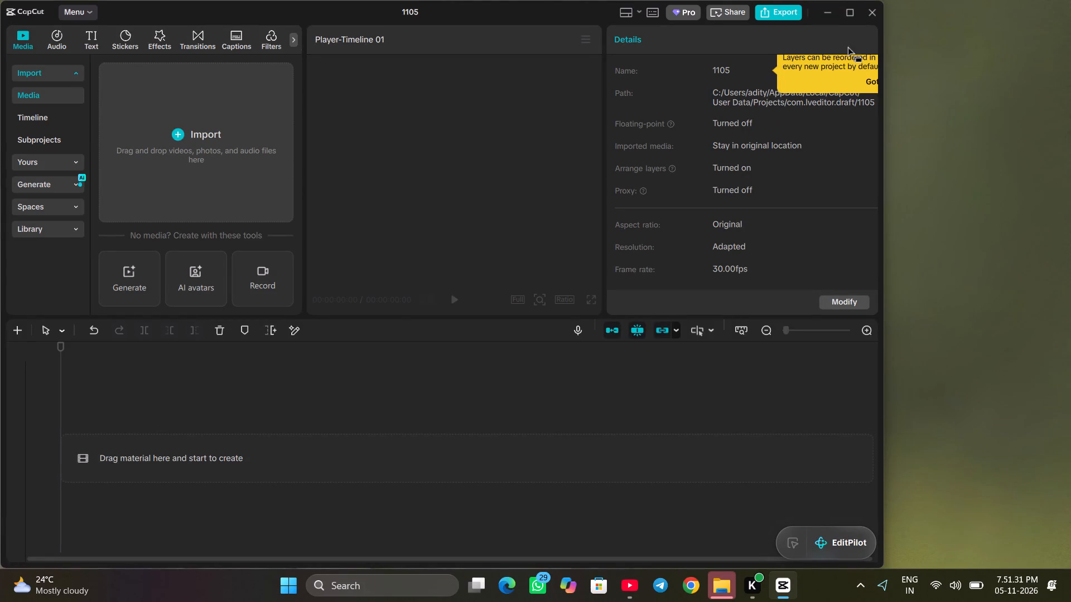
Maximize the editor window.
click(845, 21)
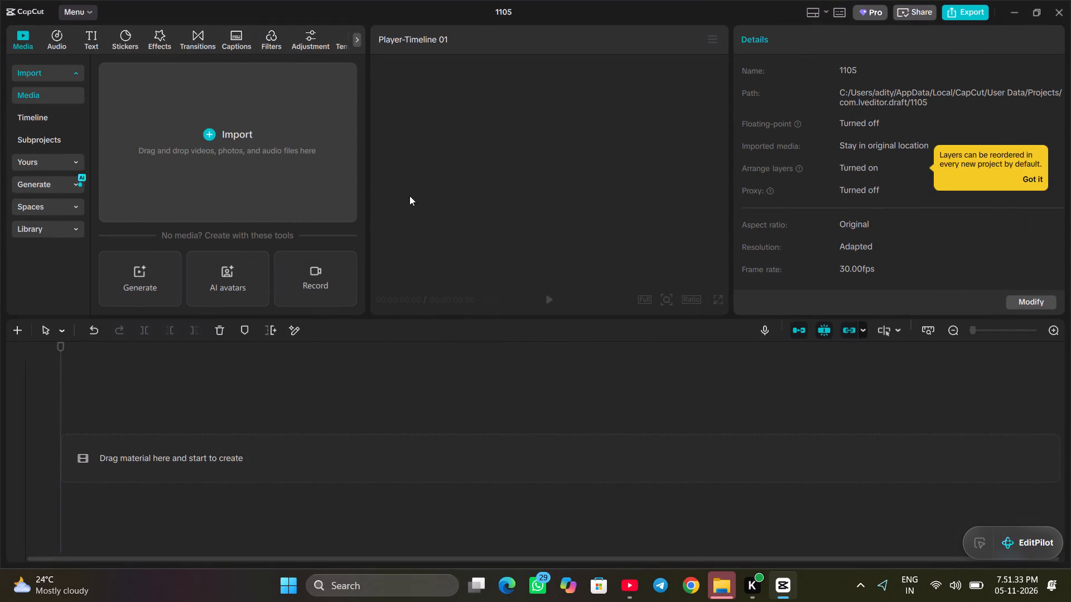
Start a media import and browse the Downloads folder to the last of today's viraz clips, around viraz2705.MP4.
click(335, 165)
click(218, 159)
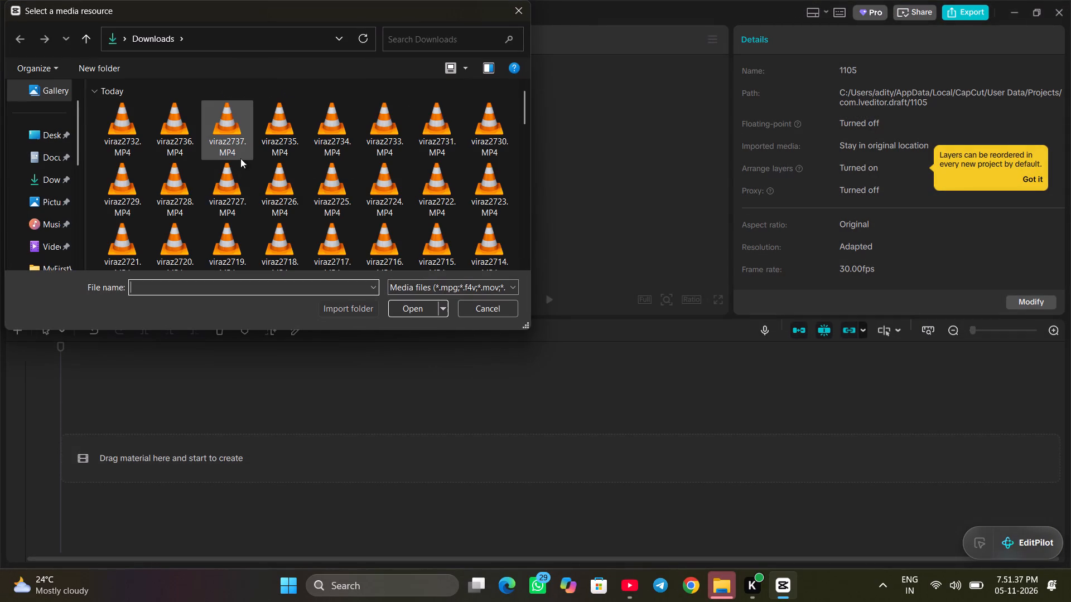
scroll(334, 210, down, 2)
scroll(334, 210, up, 1)
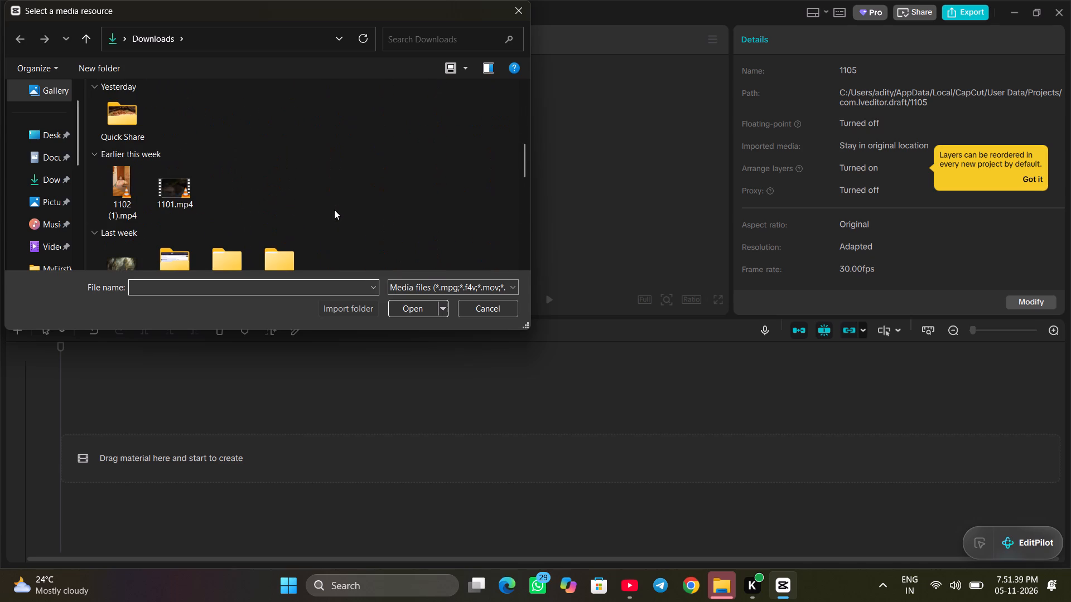
scroll(334, 210, up, 2)
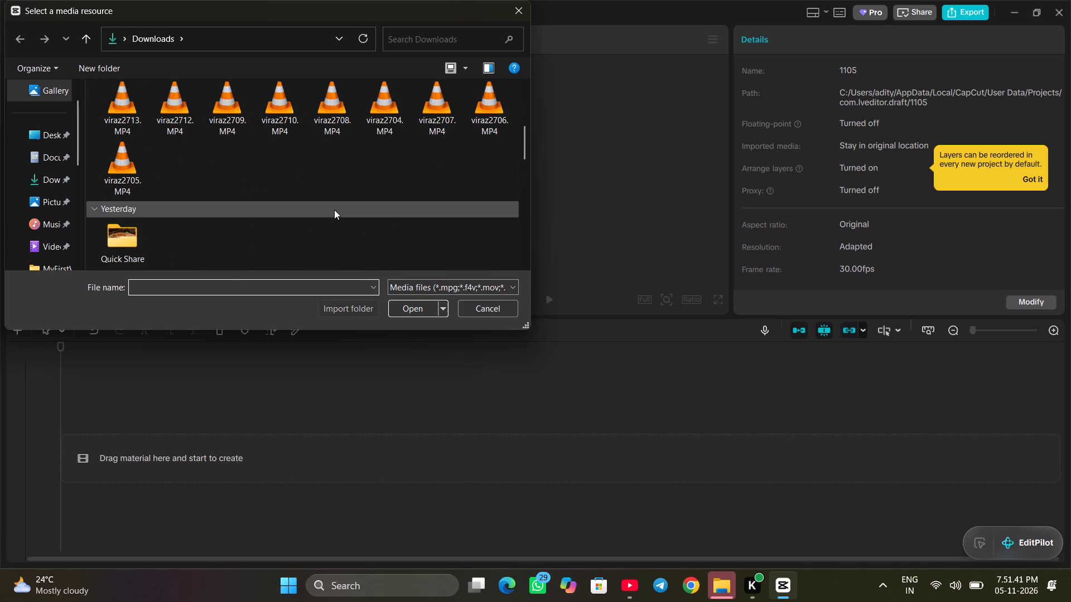
scroll(334, 210, up, 1)
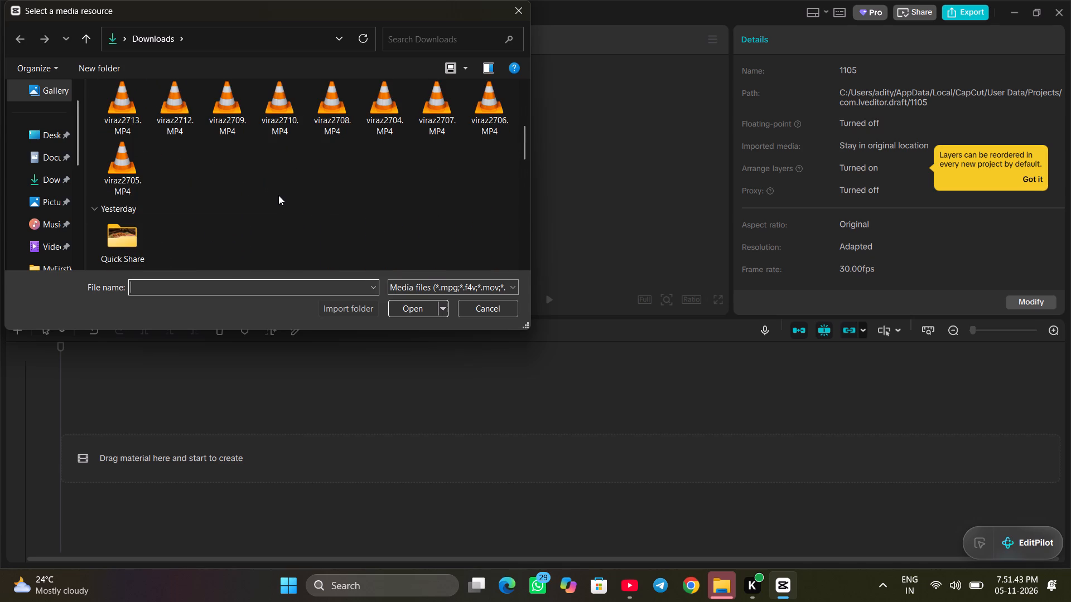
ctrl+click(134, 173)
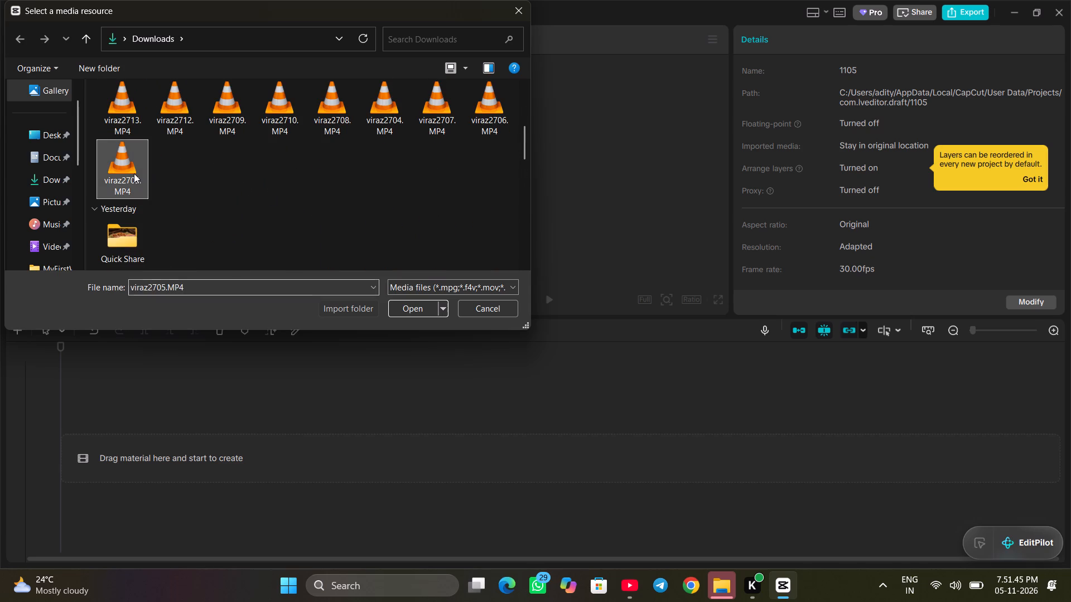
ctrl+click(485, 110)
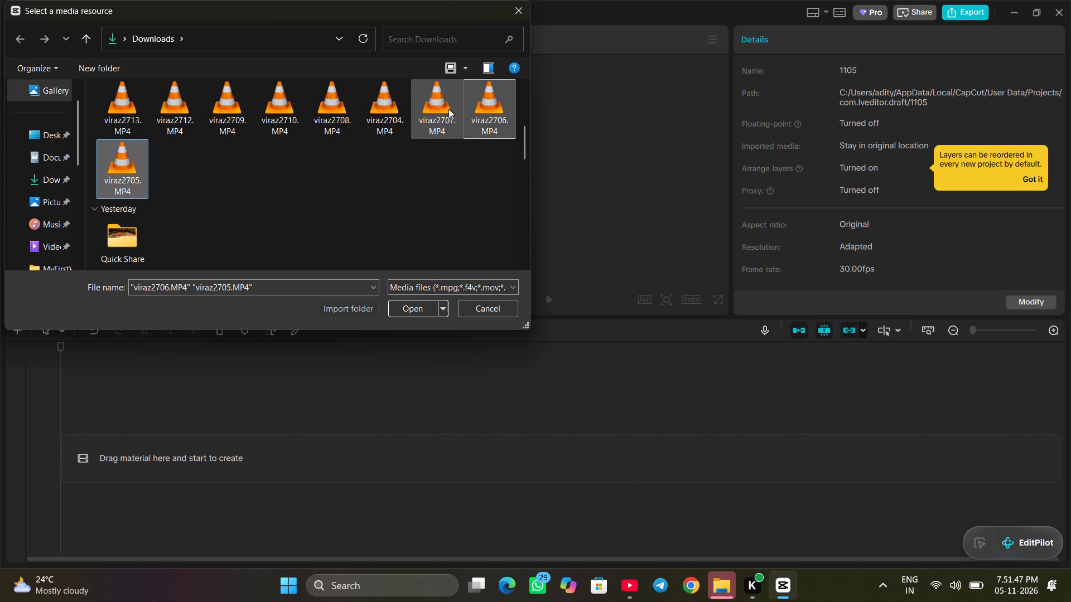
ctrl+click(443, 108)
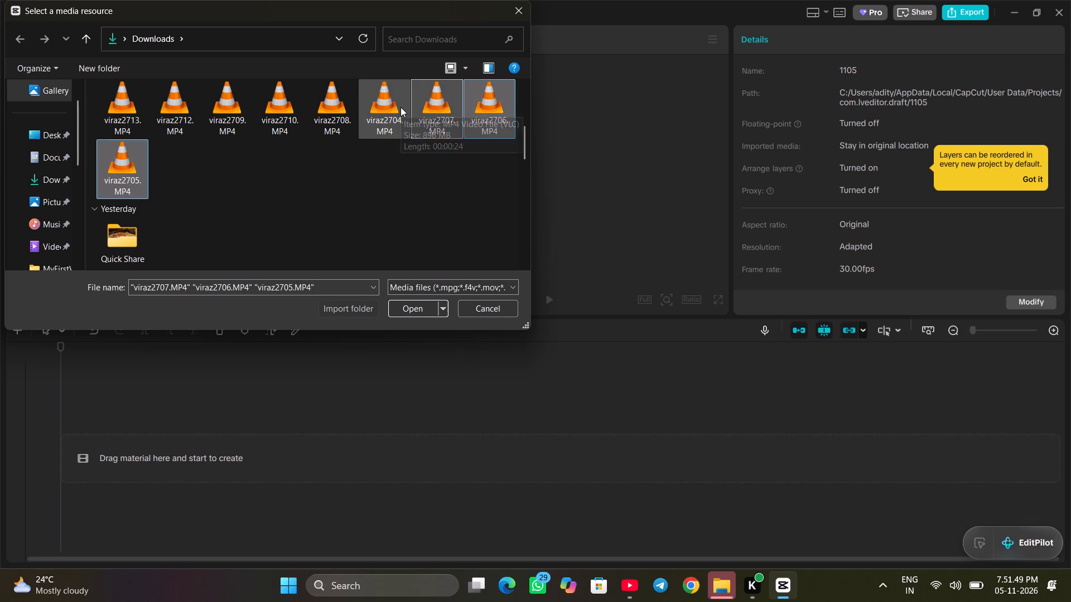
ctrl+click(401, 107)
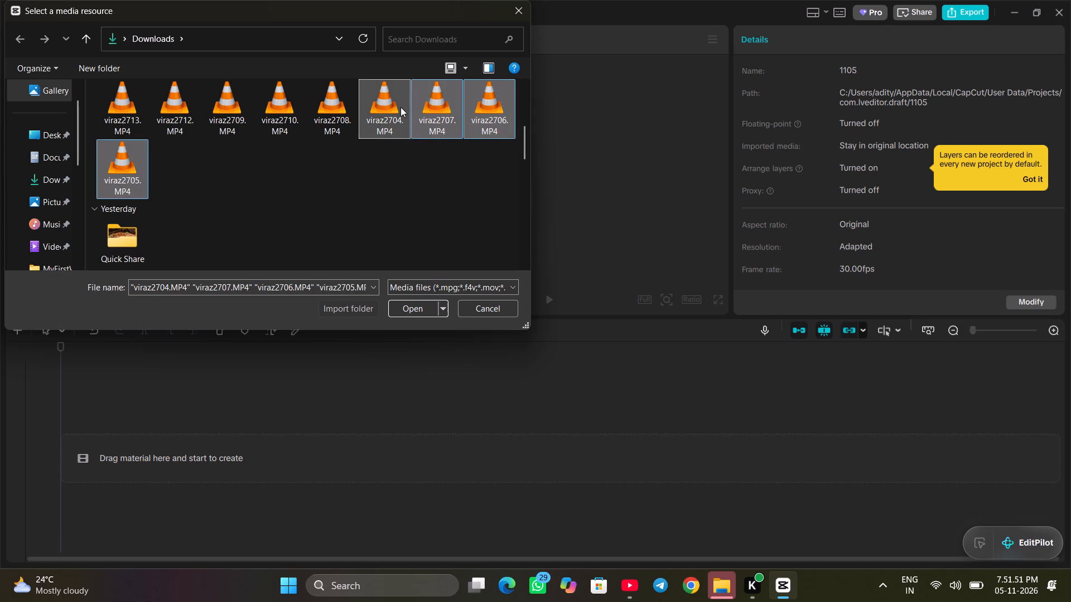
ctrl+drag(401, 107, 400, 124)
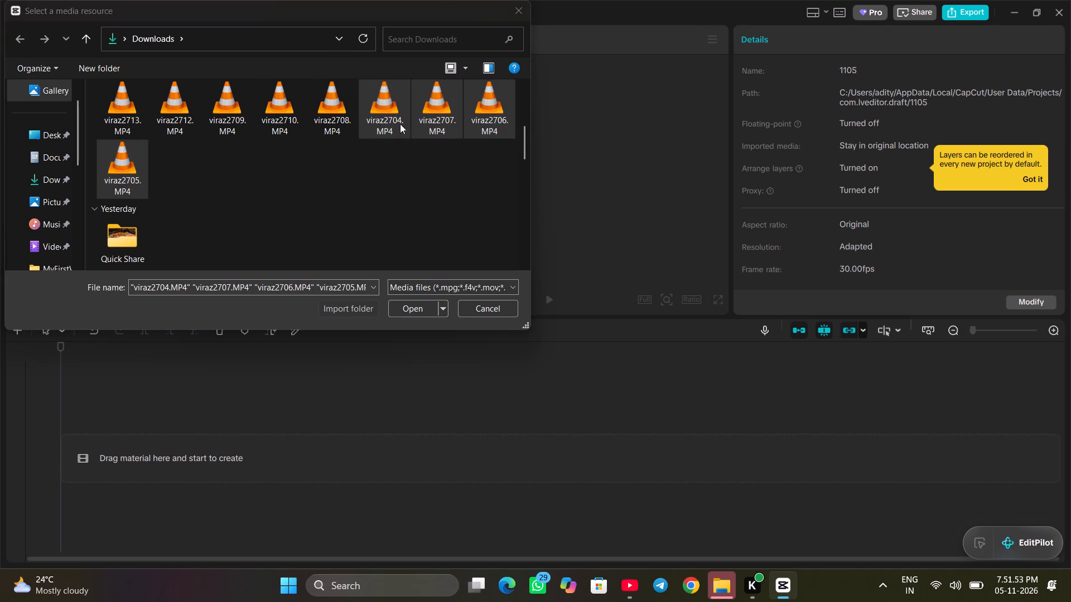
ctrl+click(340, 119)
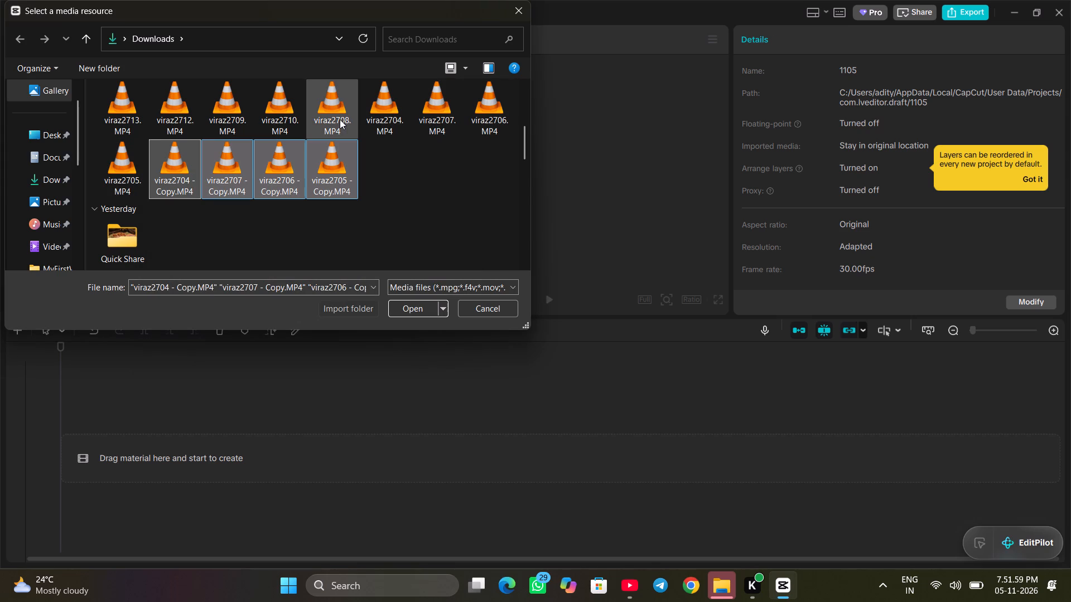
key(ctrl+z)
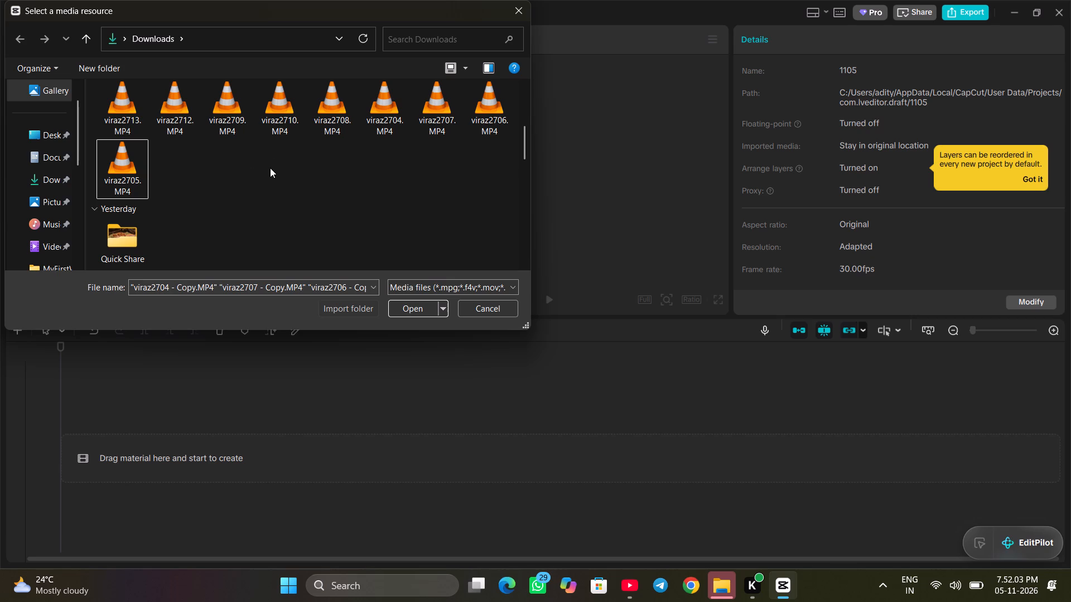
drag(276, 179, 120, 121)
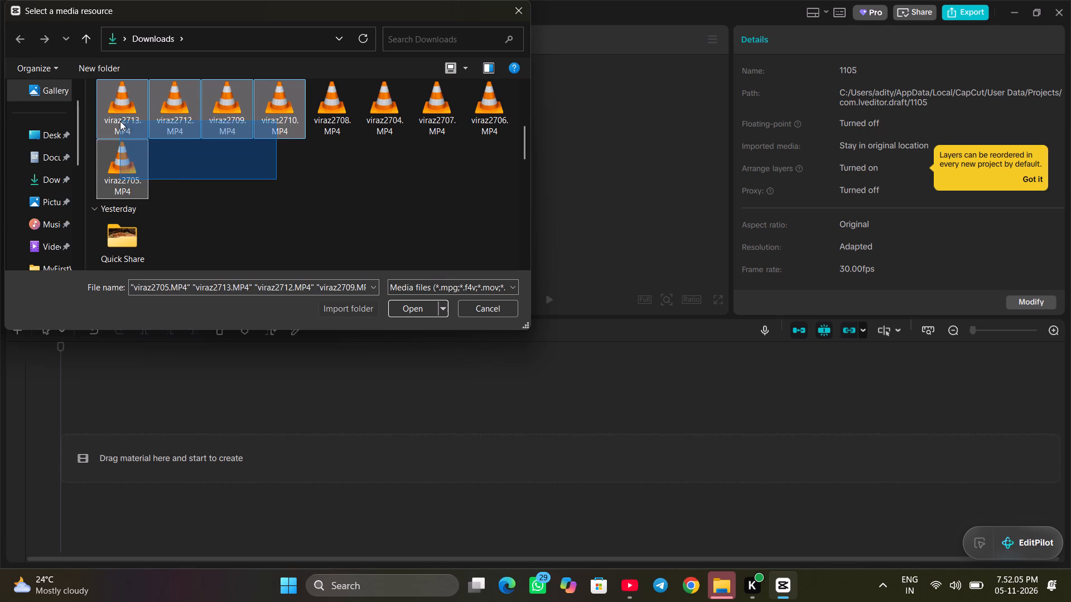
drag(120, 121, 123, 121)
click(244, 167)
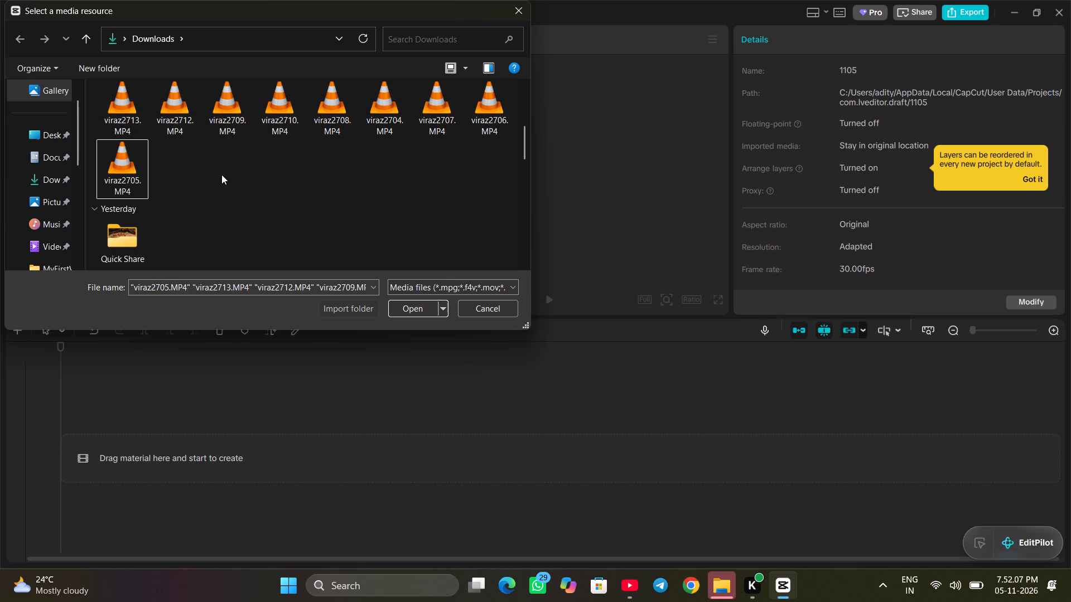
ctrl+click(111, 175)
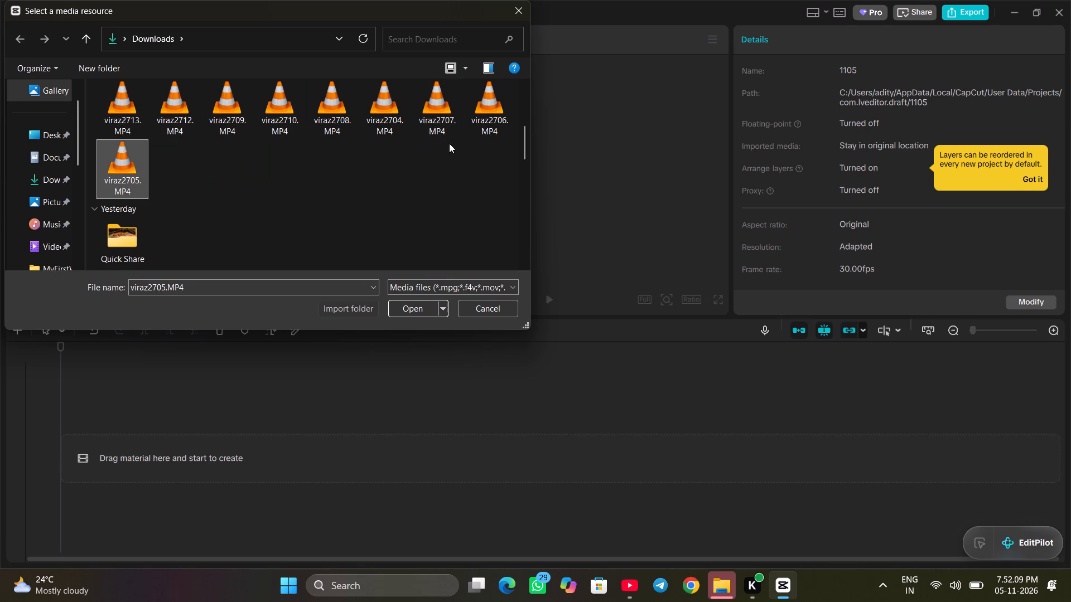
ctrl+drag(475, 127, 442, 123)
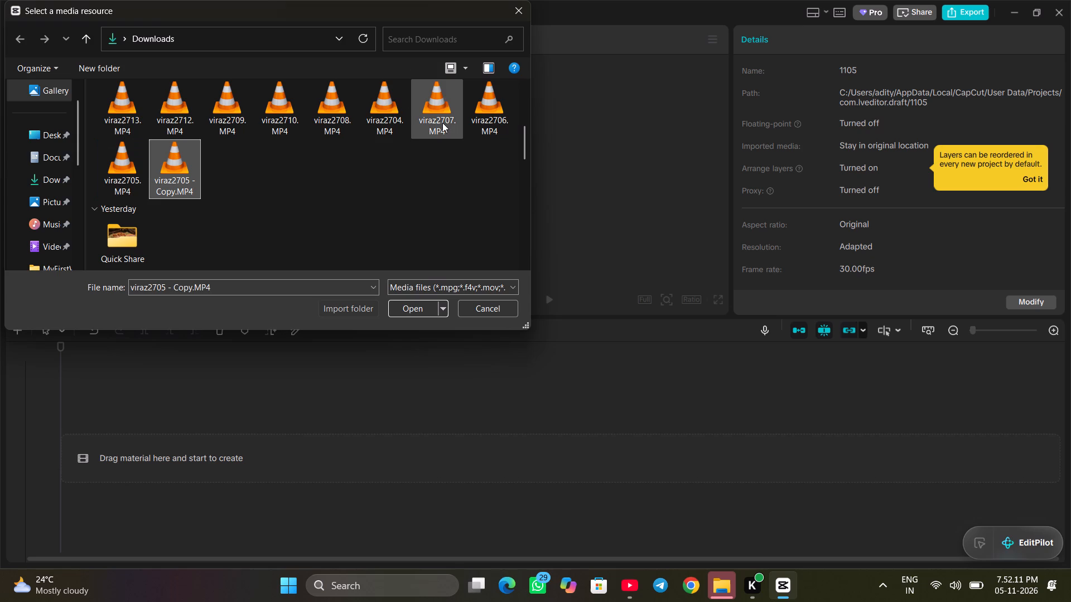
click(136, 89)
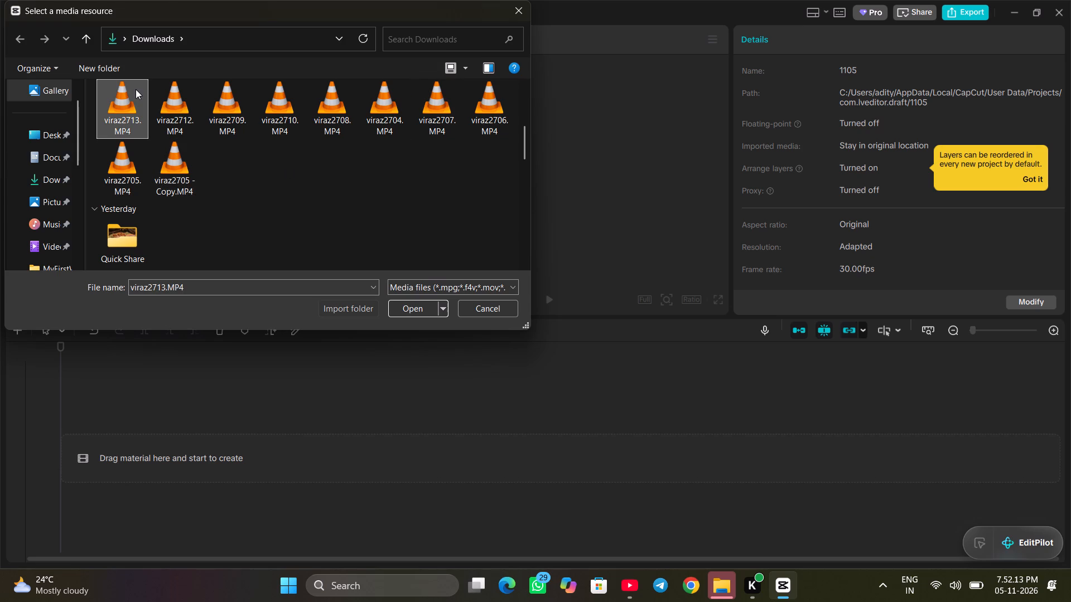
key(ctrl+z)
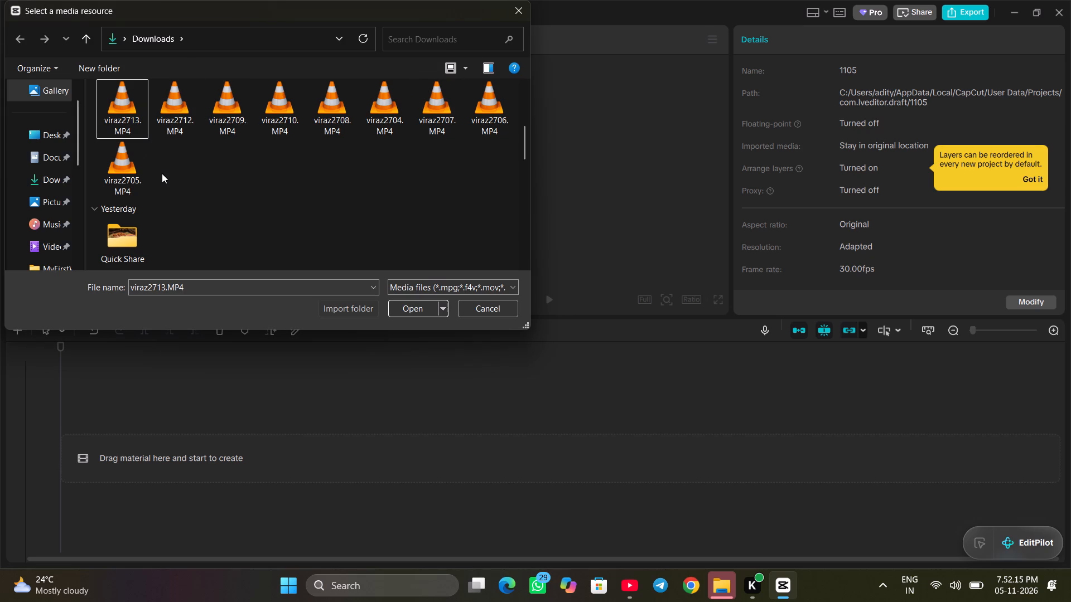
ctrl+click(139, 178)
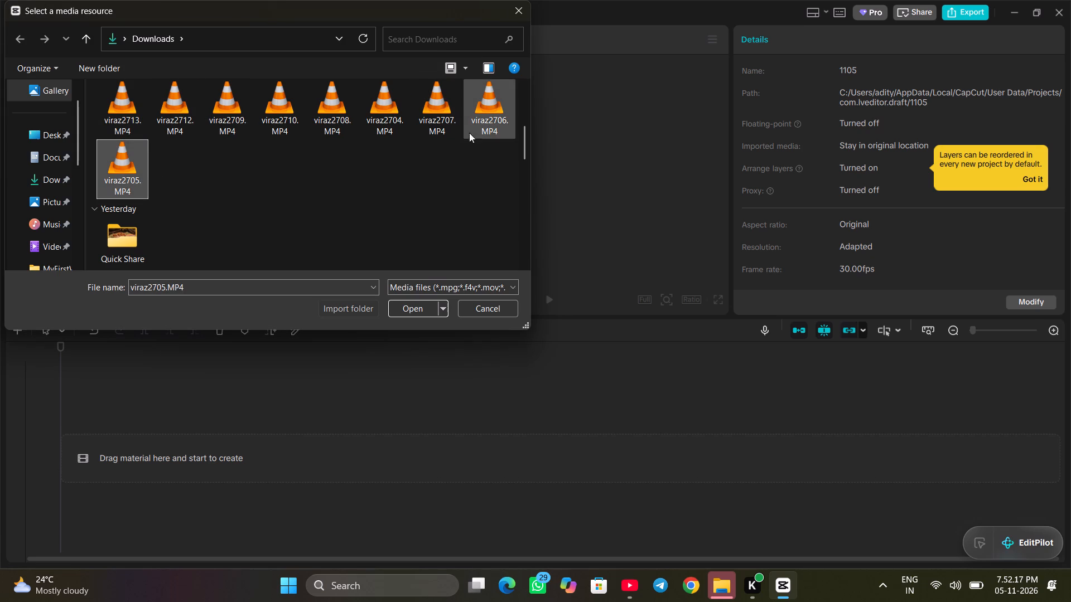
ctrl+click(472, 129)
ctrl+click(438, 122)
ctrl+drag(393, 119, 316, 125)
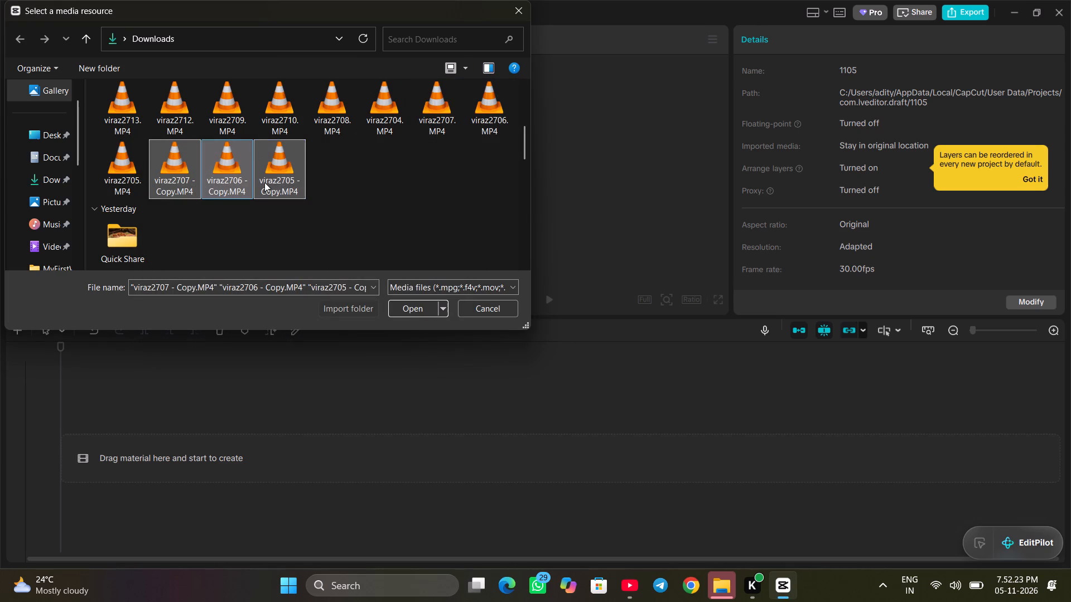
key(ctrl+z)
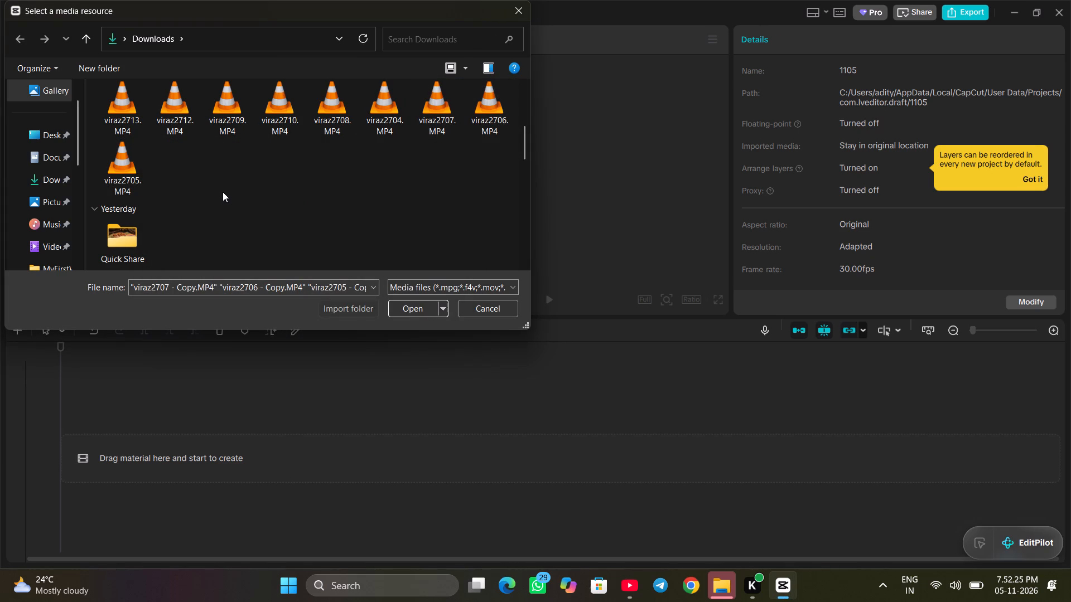
Import the seven clips viraz2704.MP4 through viraz2710.MP4 from Downloads into the project media.
click(376, 109)
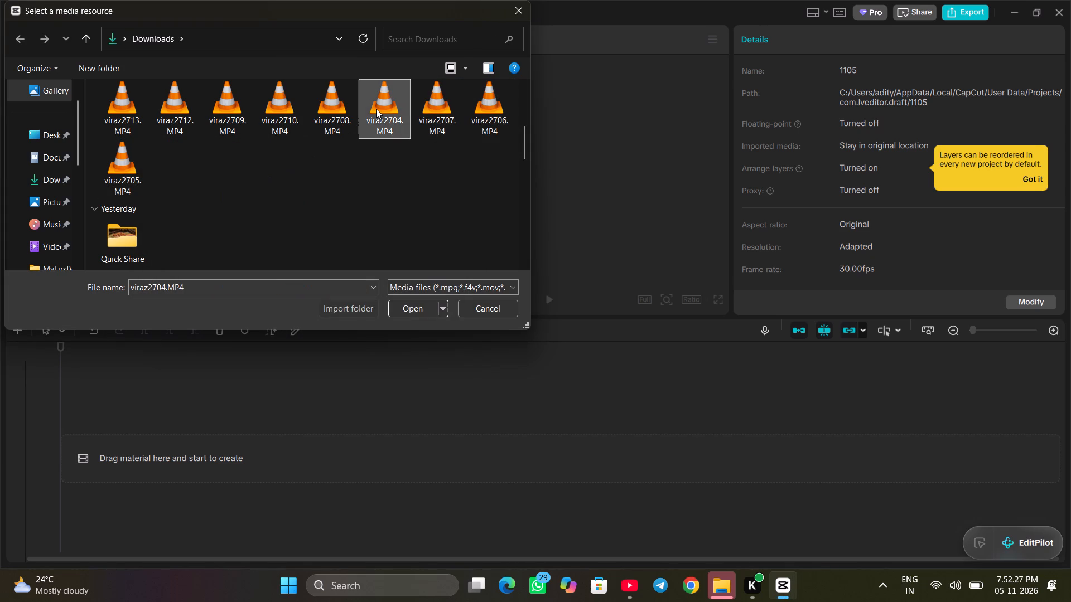
ctrl+click(134, 168)
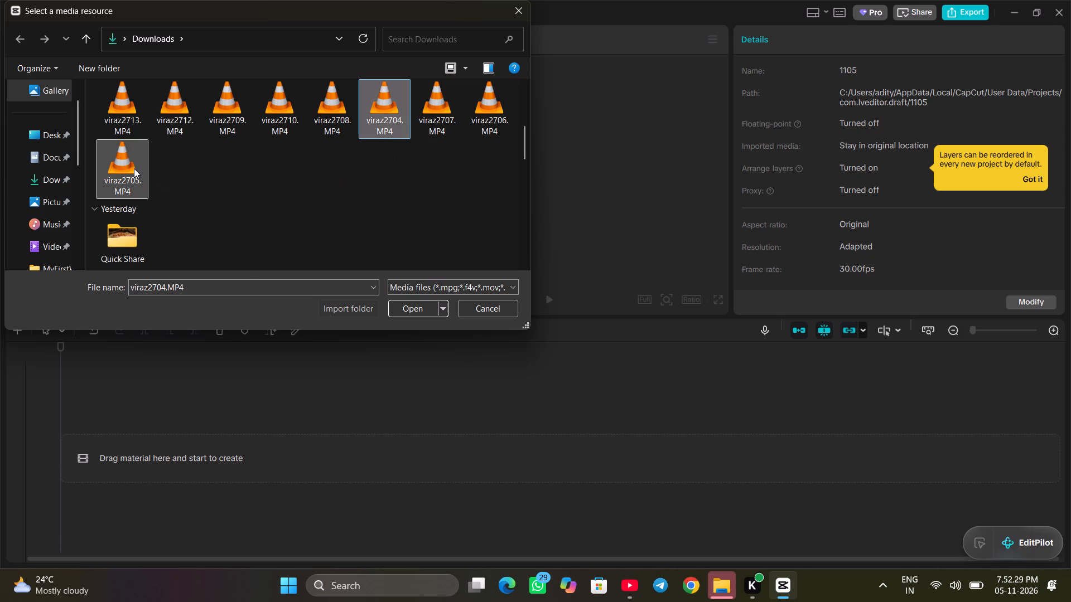
ctrl+click(489, 124)
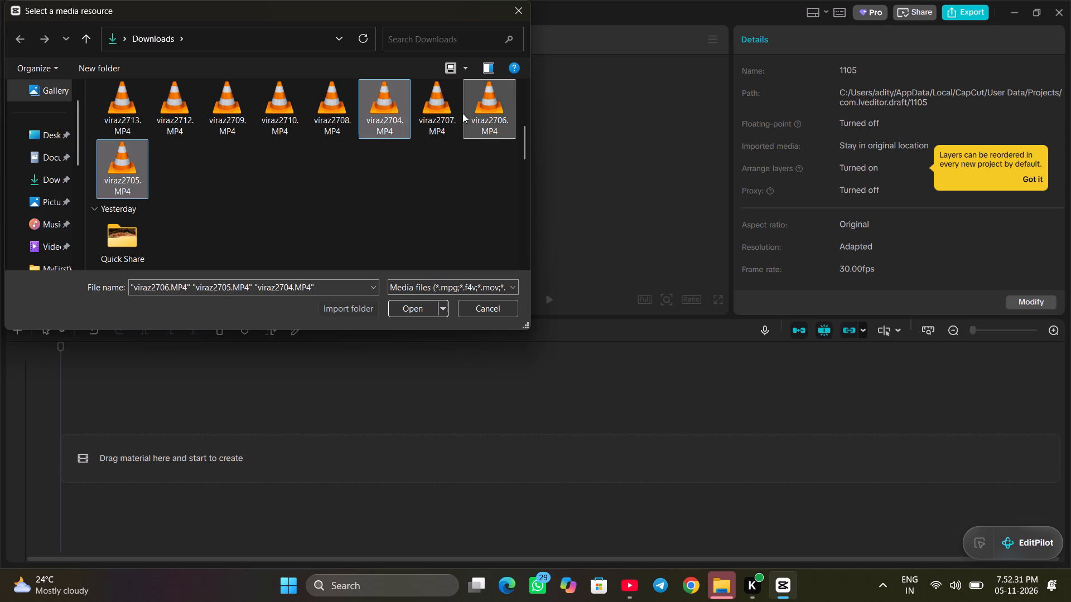
ctrl+click(448, 110)
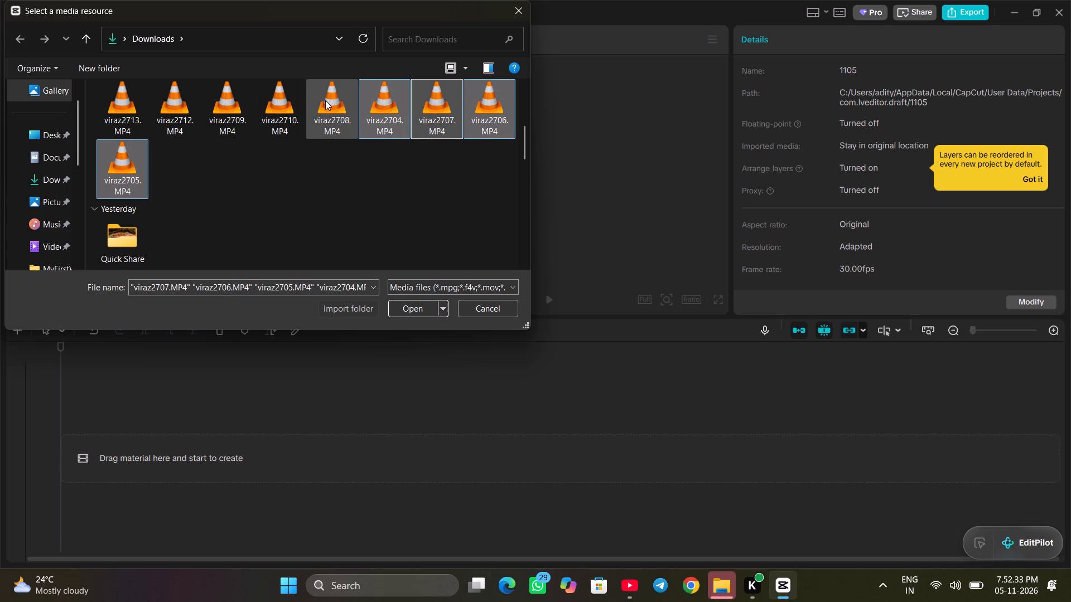
ctrl+click(325, 100)
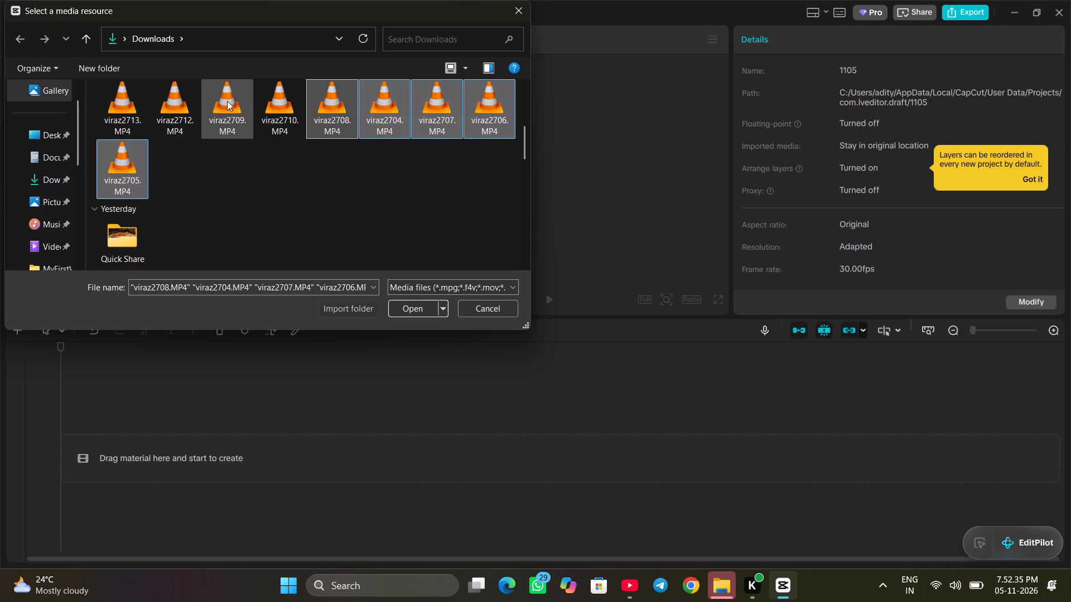
ctrl+click(221, 101)
ctrl+click(276, 98)
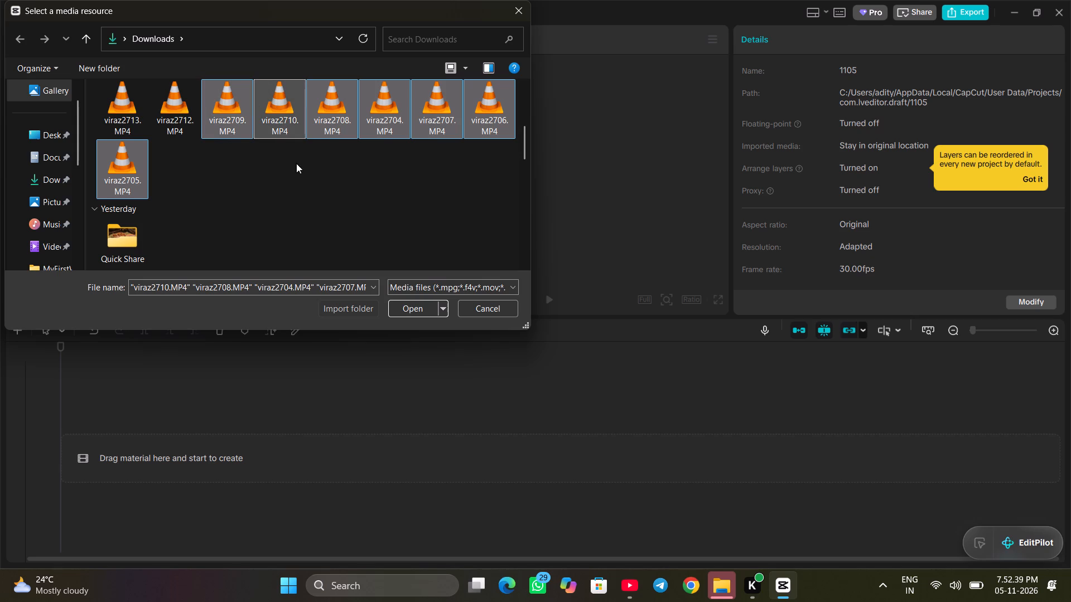
click(412, 305)
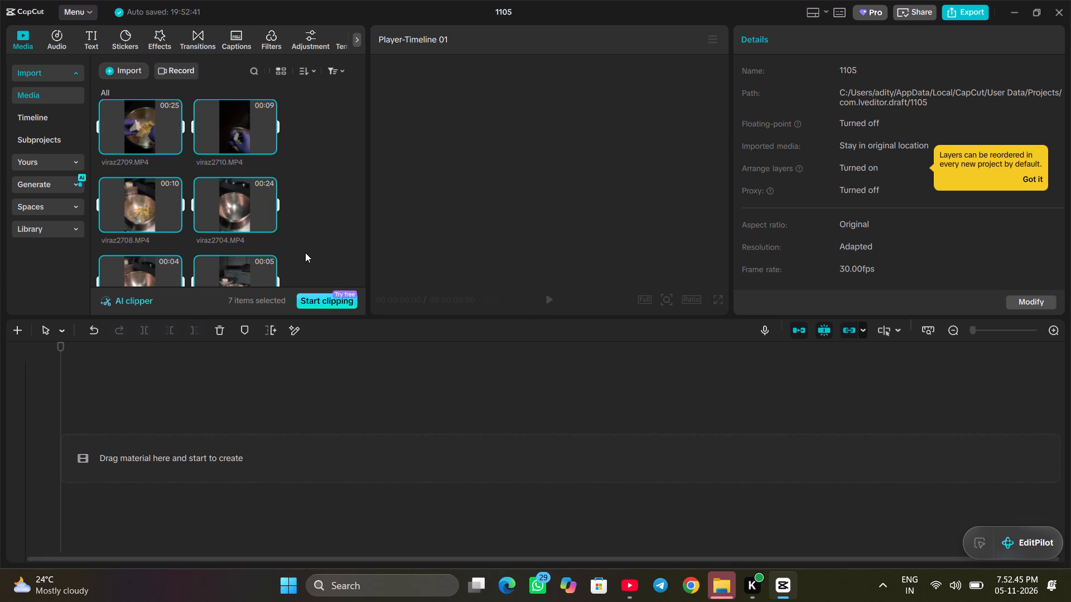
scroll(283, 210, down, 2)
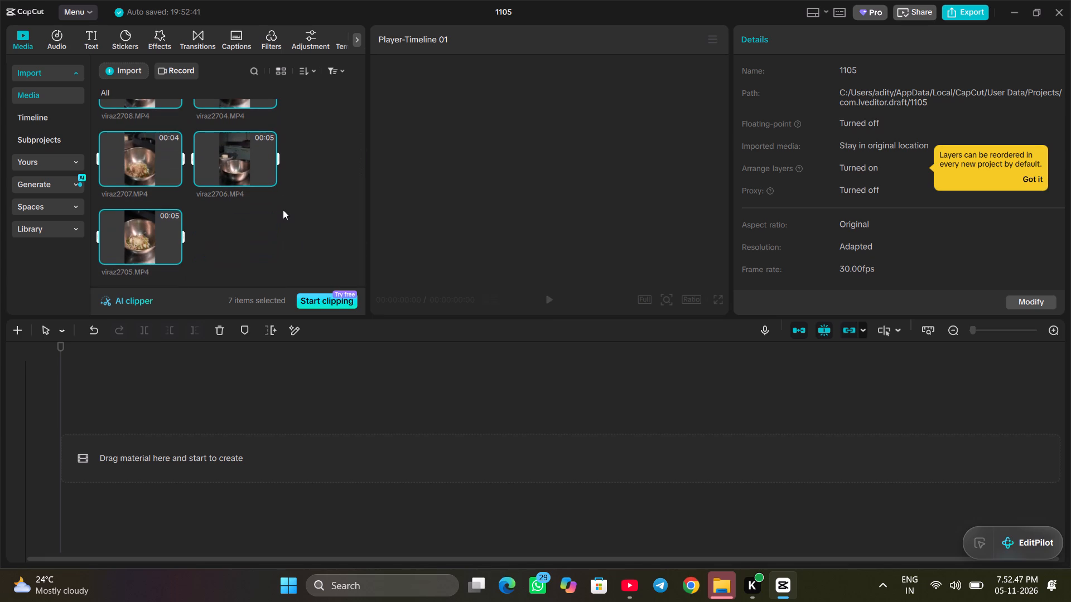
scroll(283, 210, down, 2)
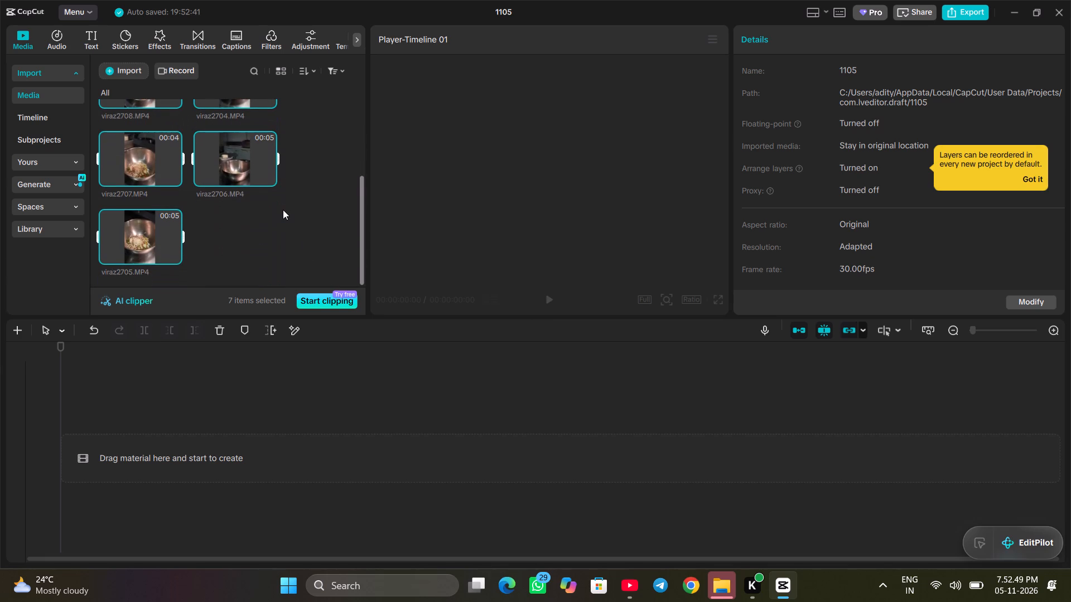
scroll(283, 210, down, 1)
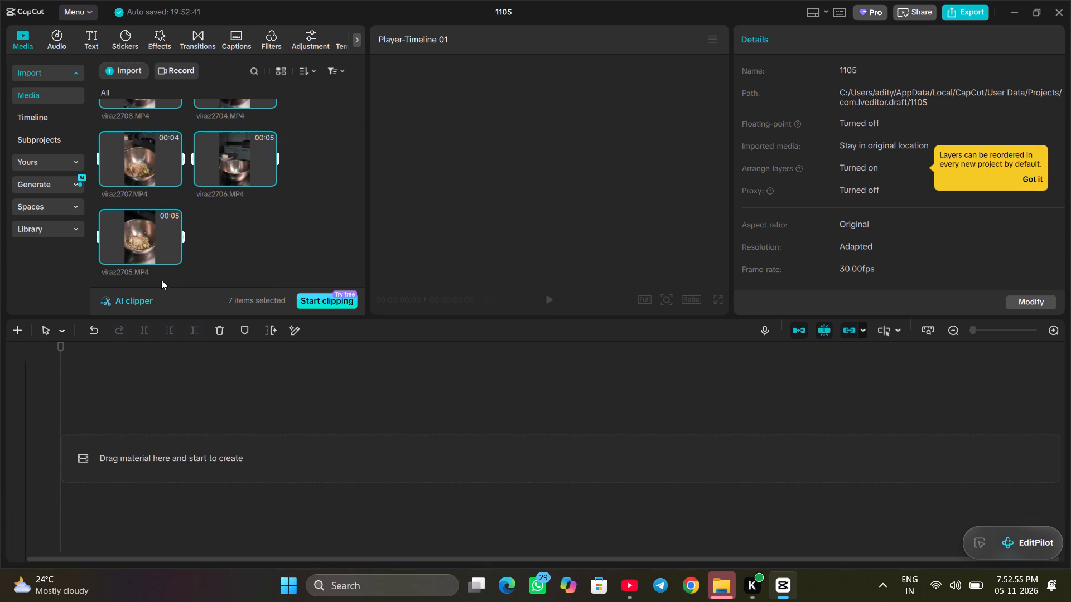
Import all of today's viraz clips from the Downloads folder into the project media.
click(131, 74)
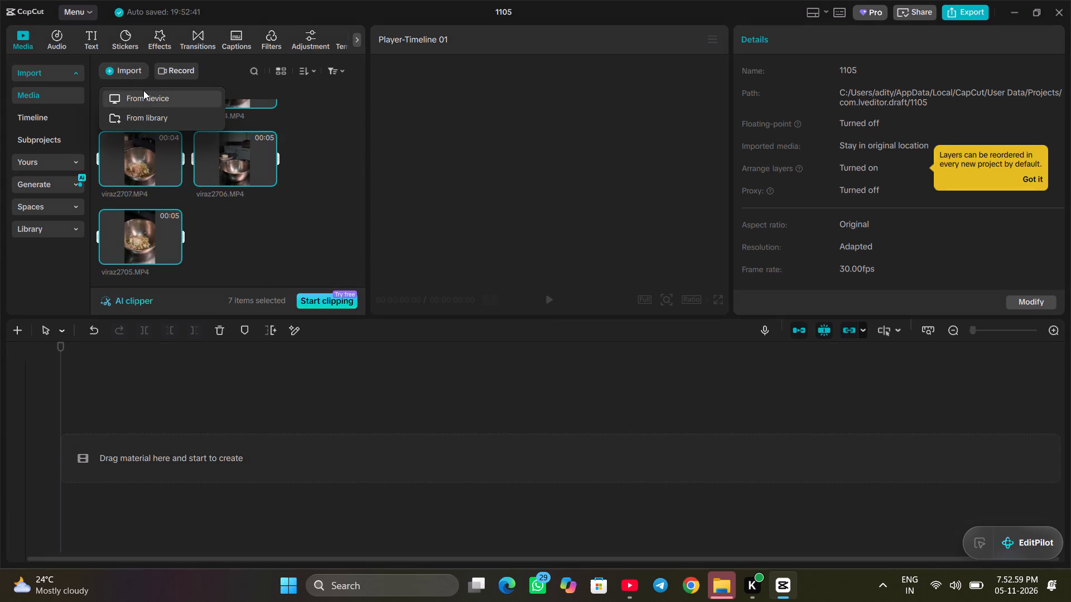
click(143, 90)
scroll(199, 147, up, 1)
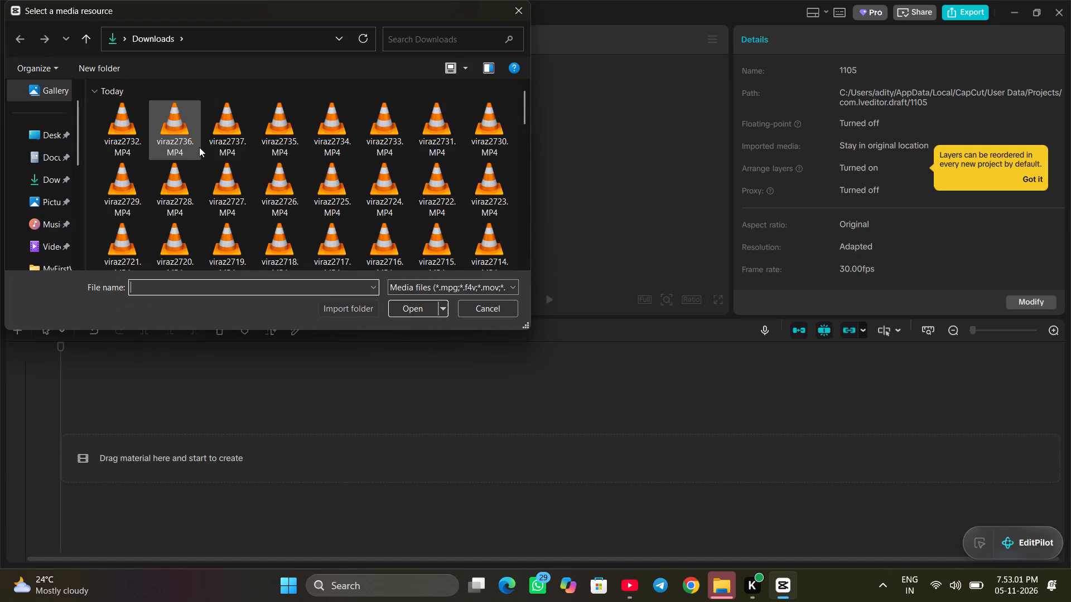
double_click(105, 92)
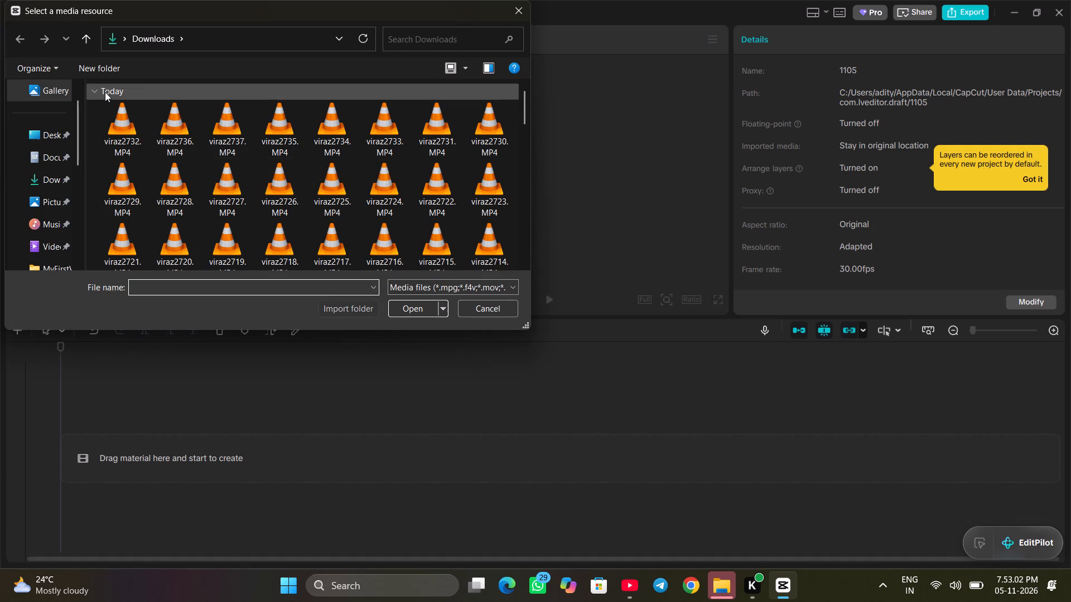
click(105, 92)
click(105, 92)
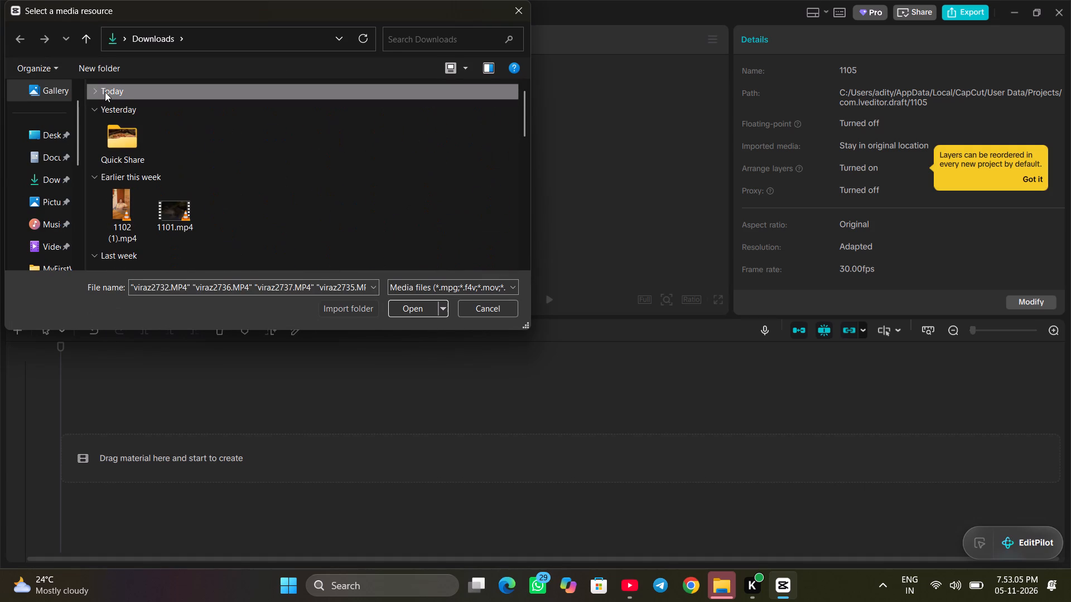
double_click(105, 92)
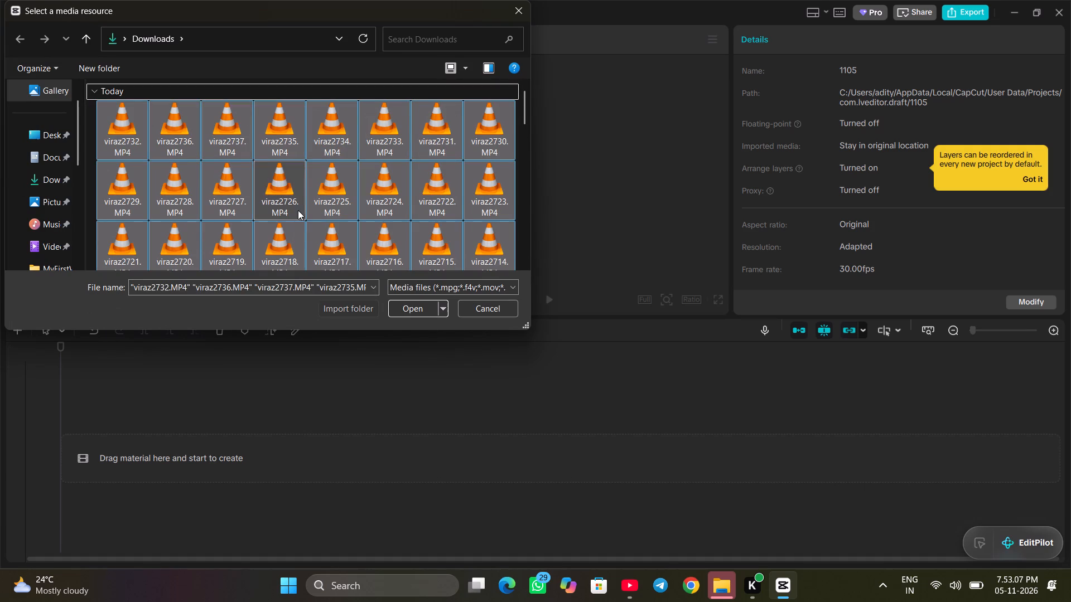
click(411, 307)
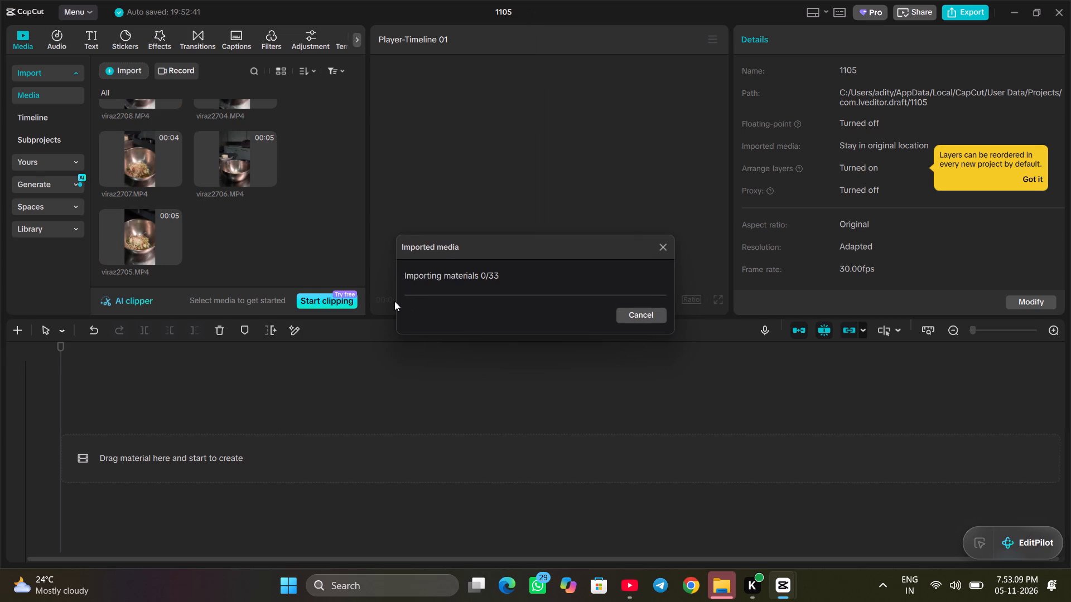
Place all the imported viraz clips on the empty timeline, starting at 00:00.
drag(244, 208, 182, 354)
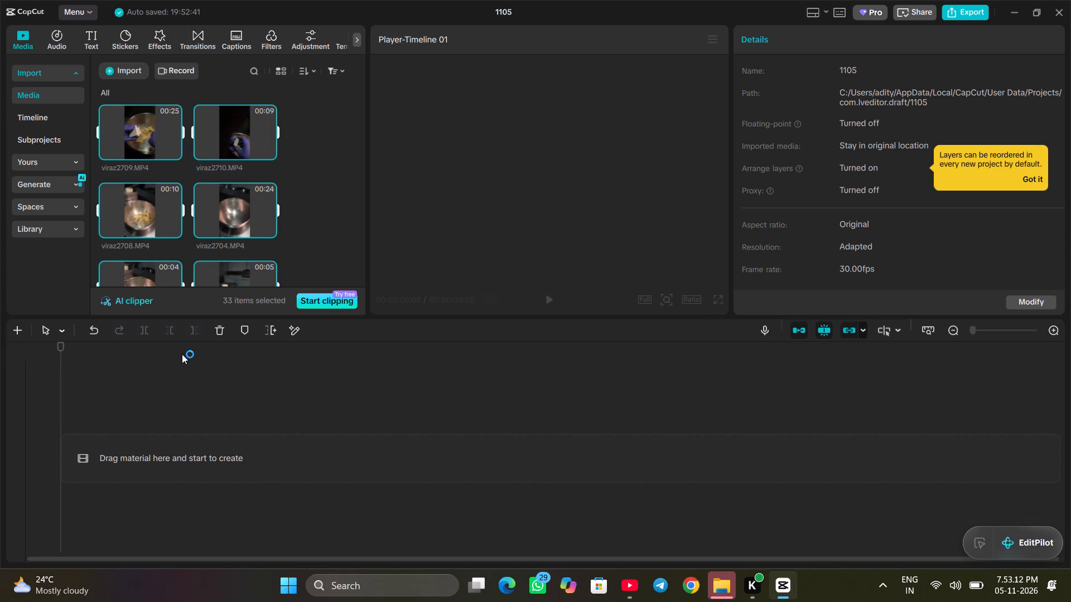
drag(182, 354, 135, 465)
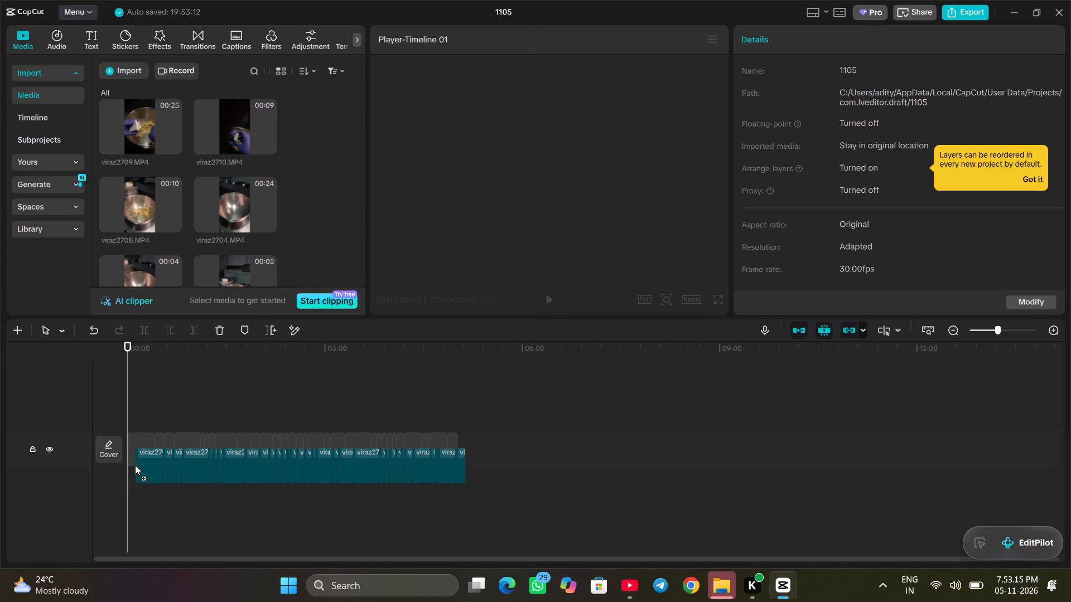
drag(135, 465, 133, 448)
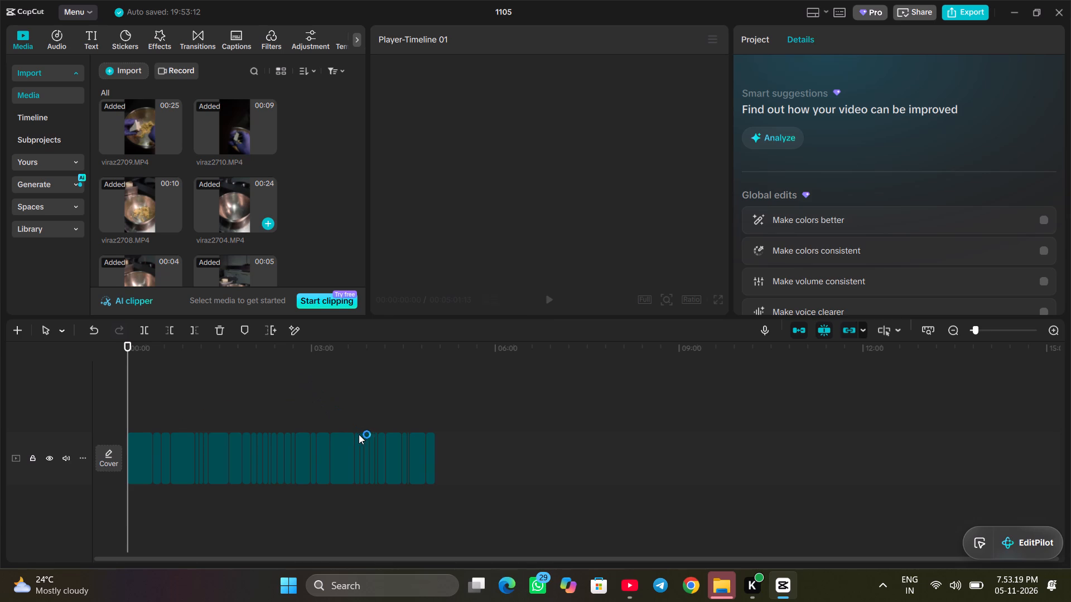
Play the clip sequence from the start of the timeline.
ctrl+scroll(361, 435, up, 2)
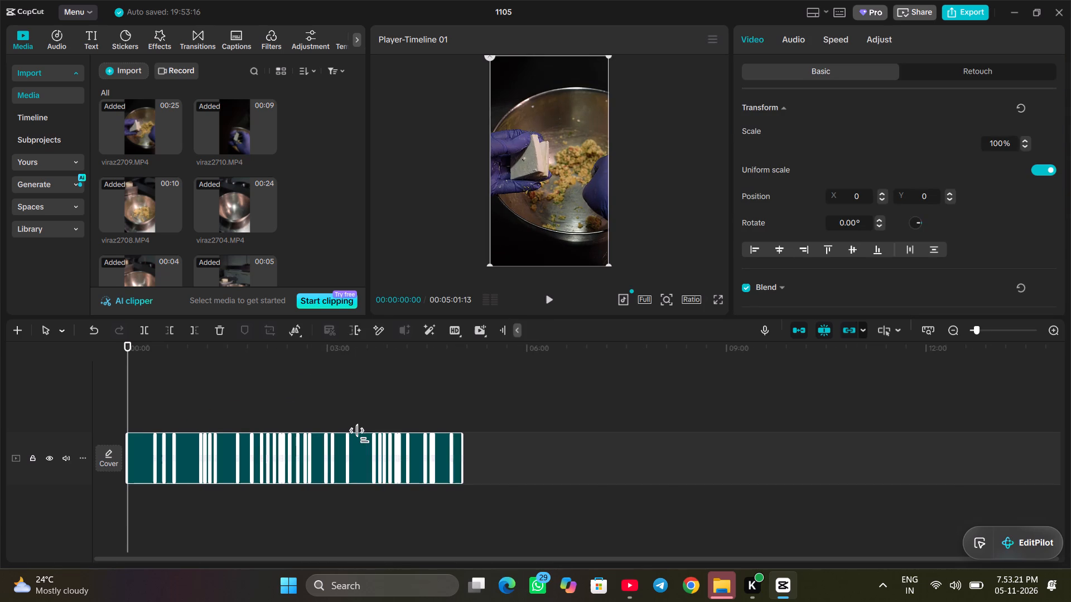
ctrl+scroll(361, 435, up, 1)
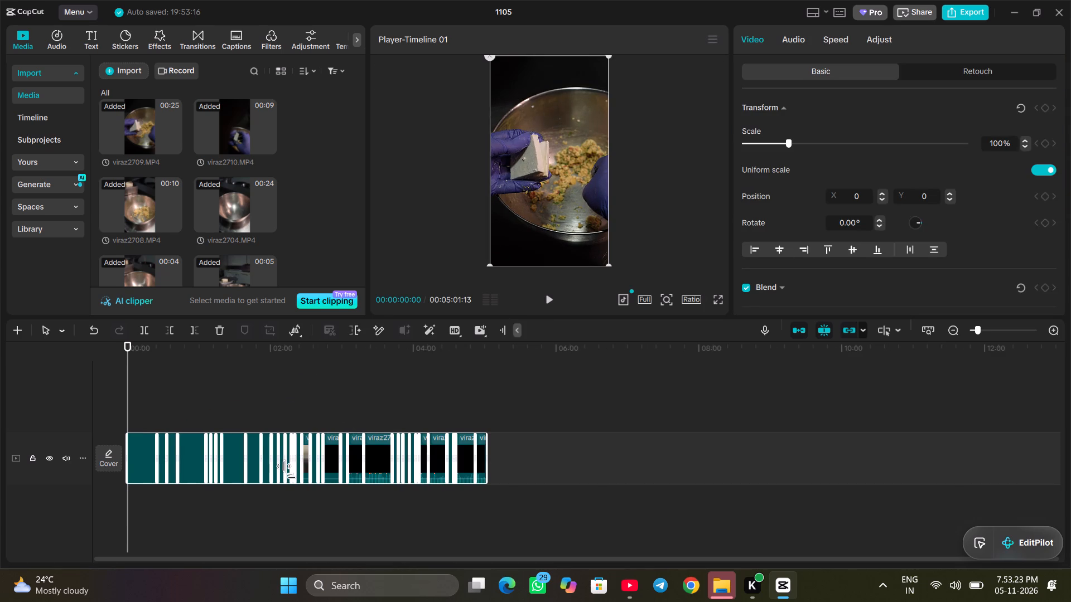
click(551, 294)
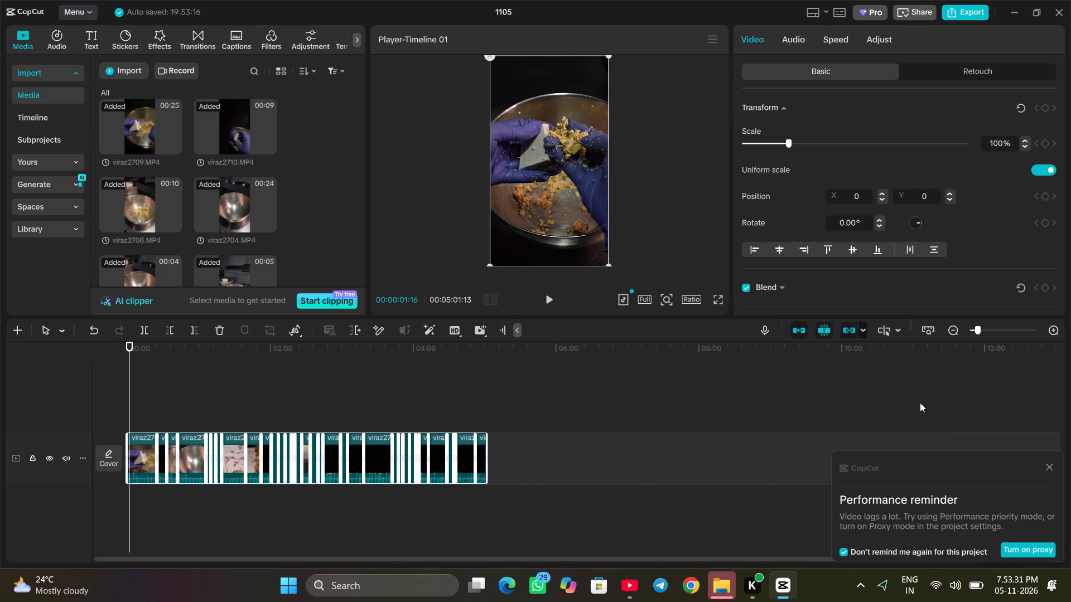
Turn on proxy mode for the project with 720P resolution and save the project settings.
drag(1014, 540, 1025, 581)
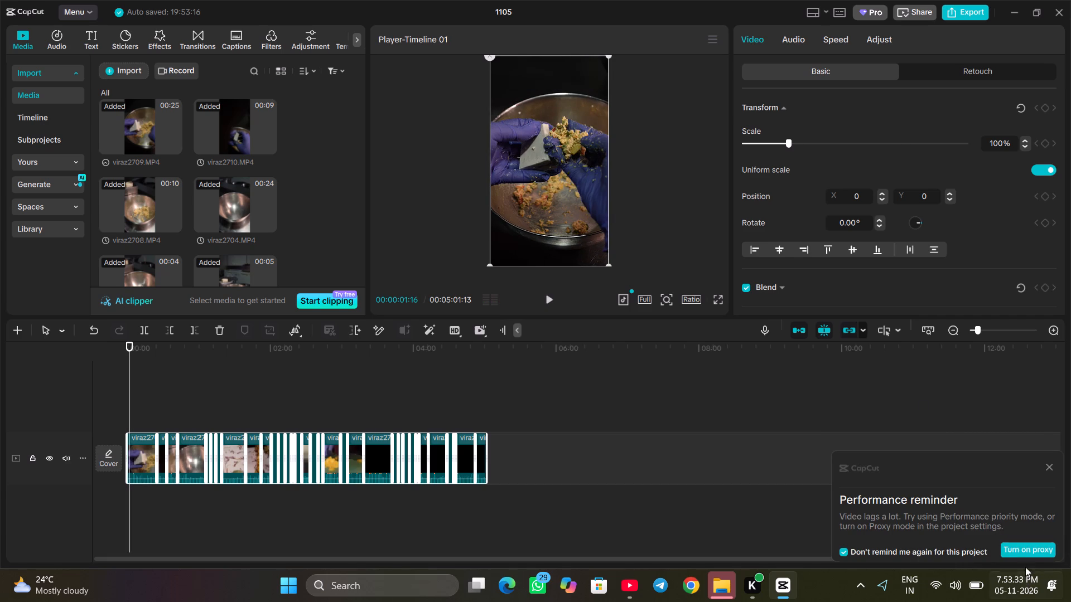
click(1025, 546)
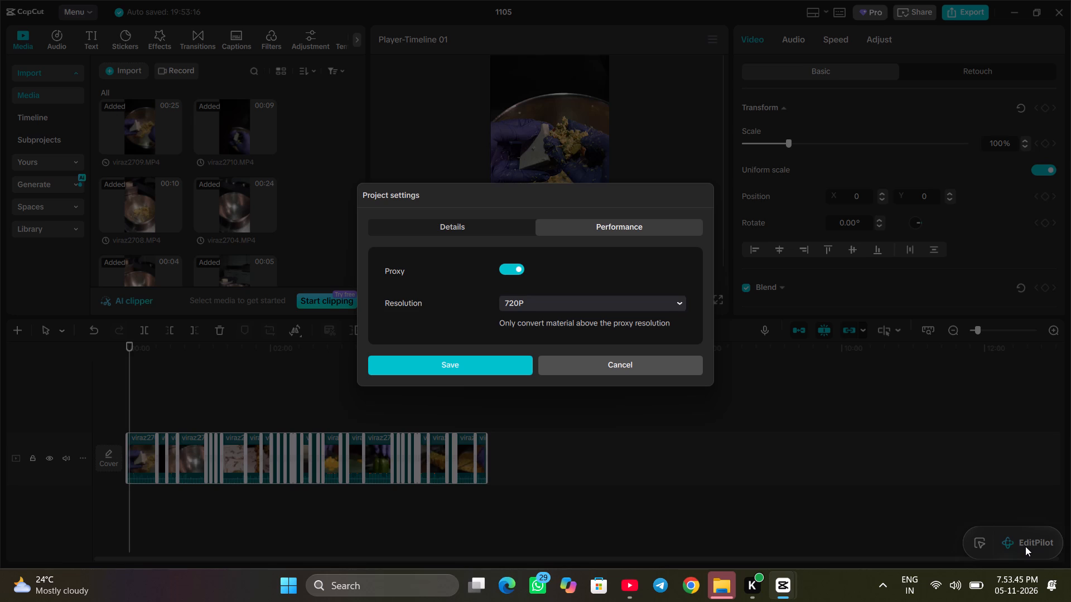
drag(1025, 546, 894, 601)
click(505, 362)
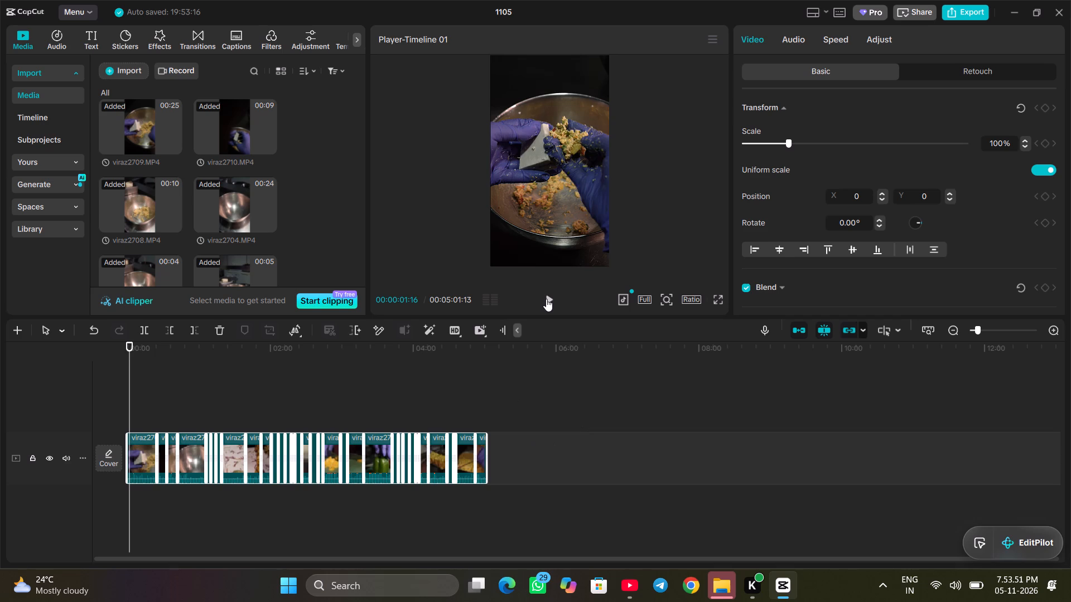
Play a short stretch of the timeline in the preview and pause it.
click(546, 299)
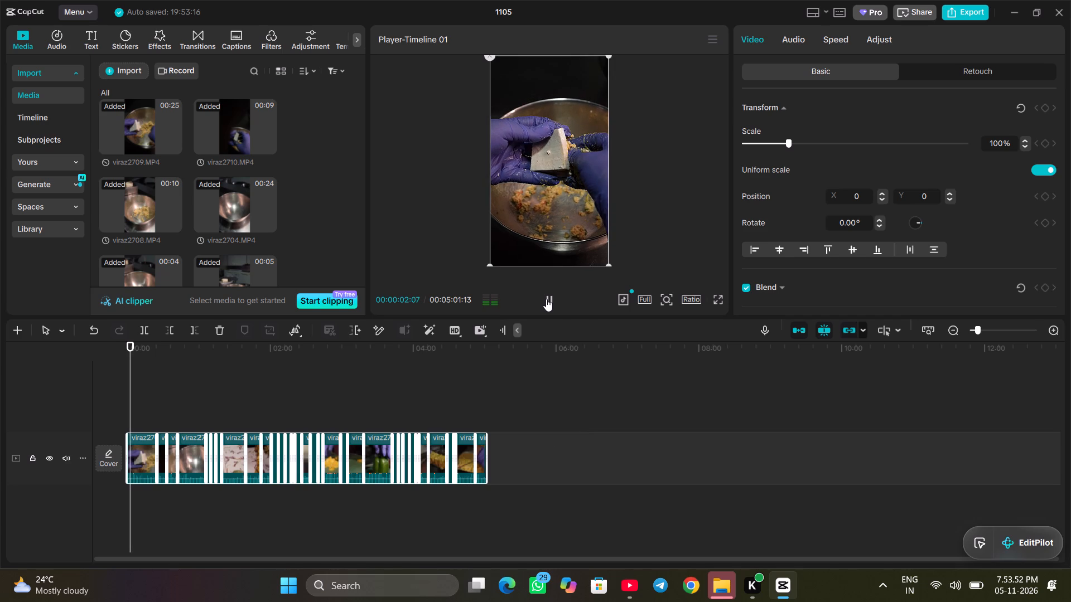
click(546, 299)
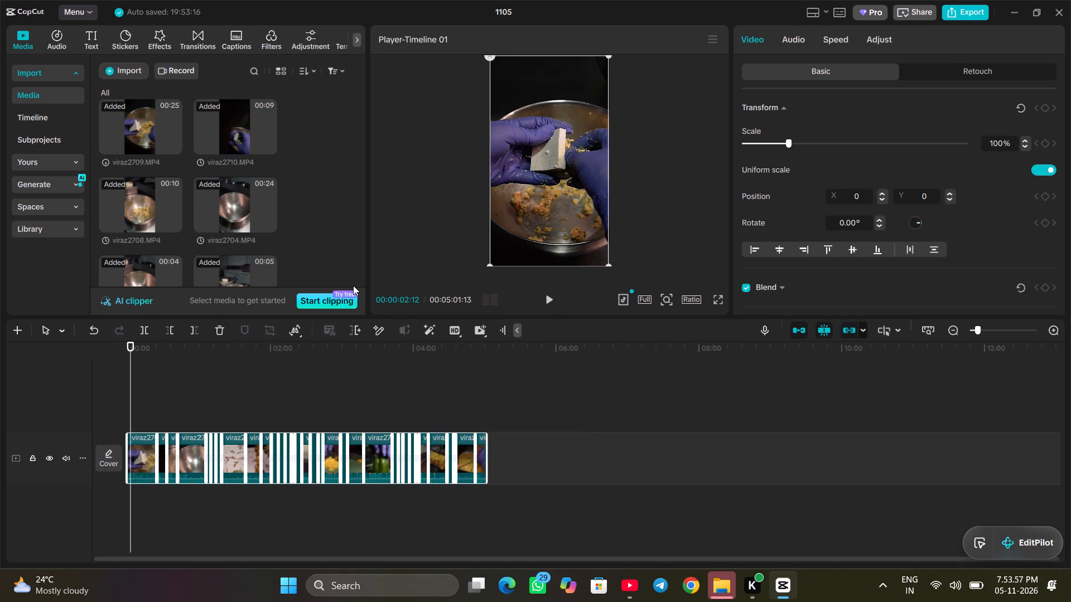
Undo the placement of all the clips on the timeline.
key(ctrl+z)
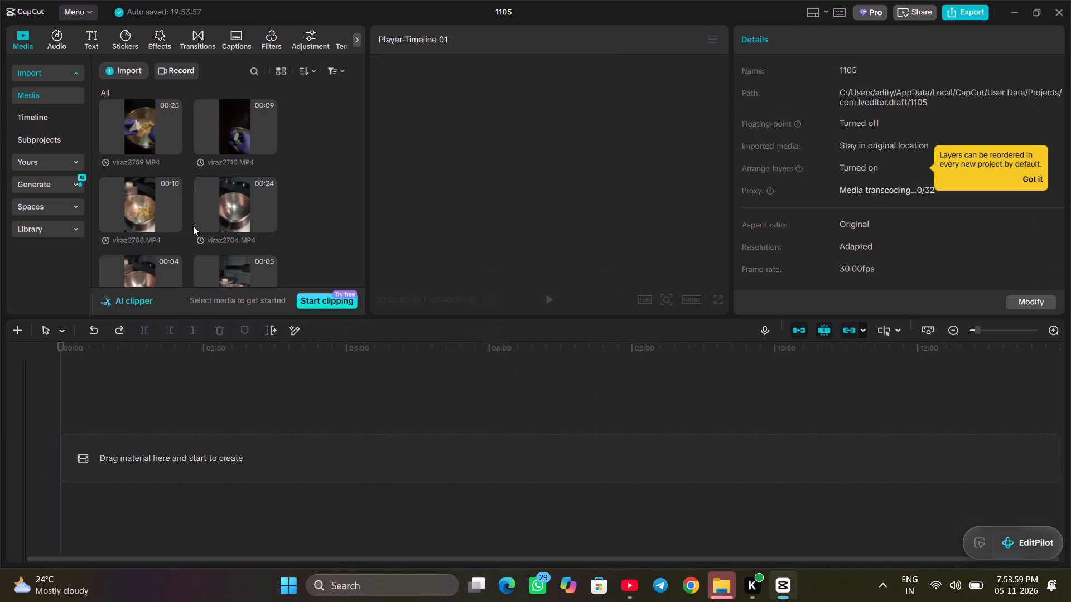
Look through the imported viraz clips in the project media to check their order.
scroll(193, 222, down, 3)
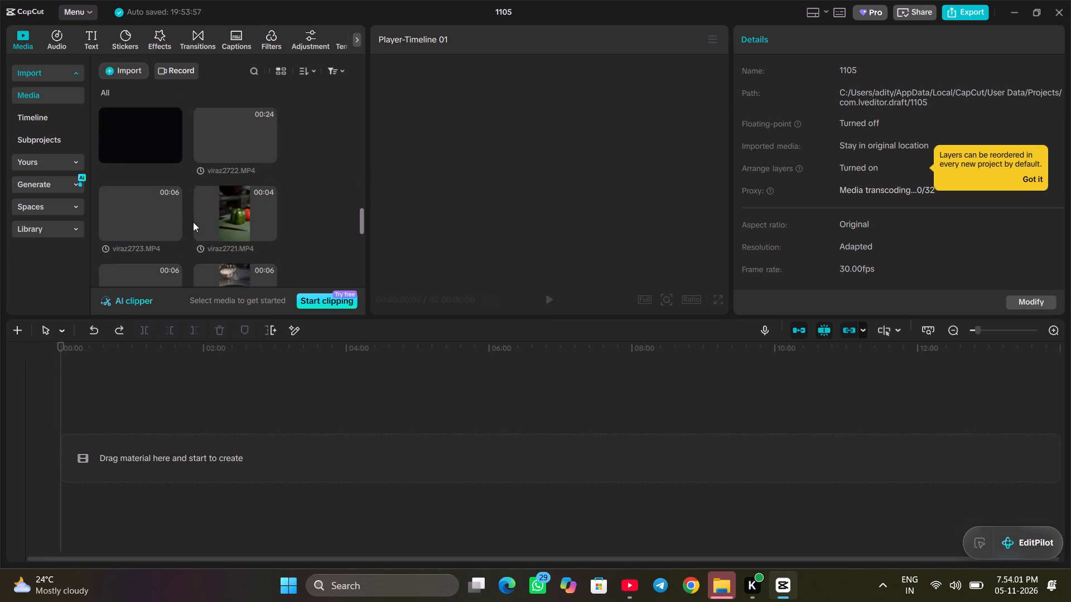
scroll(193, 222, down, 3)
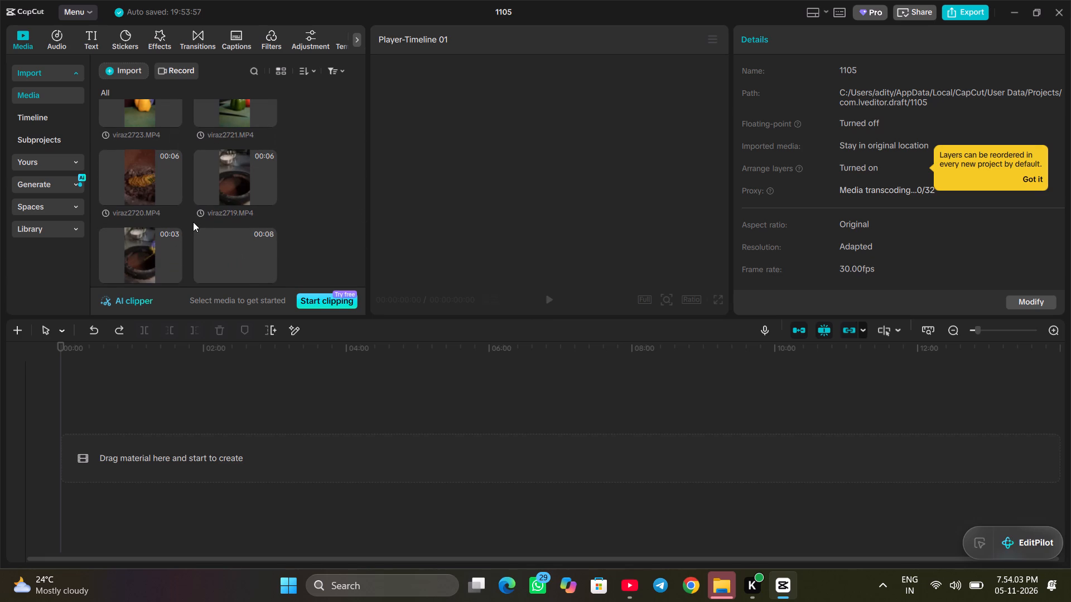
scroll(193, 222, down, 1)
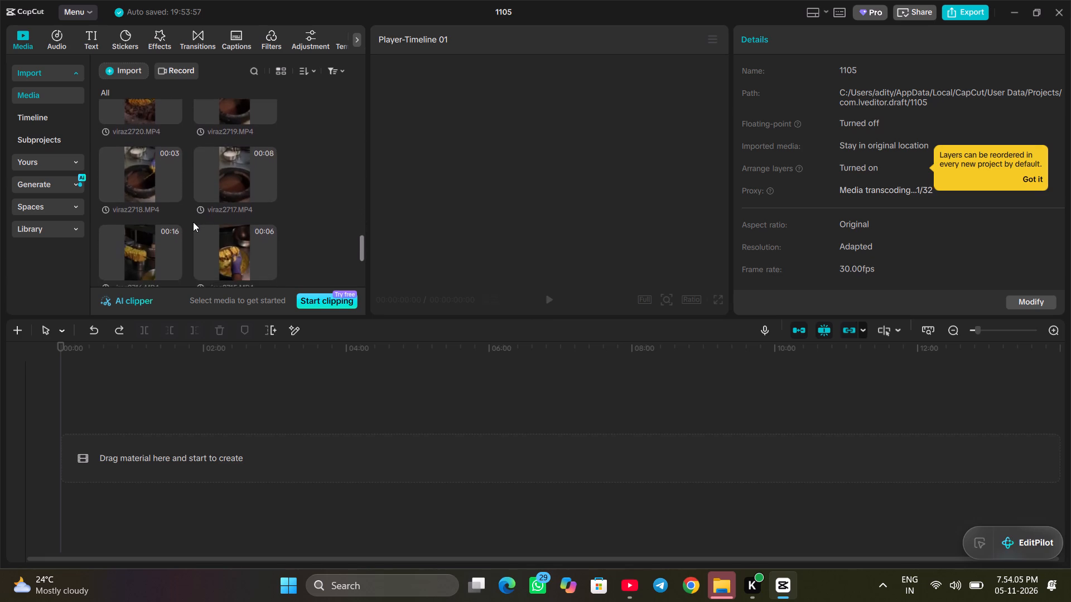
scroll(193, 222, down, 2)
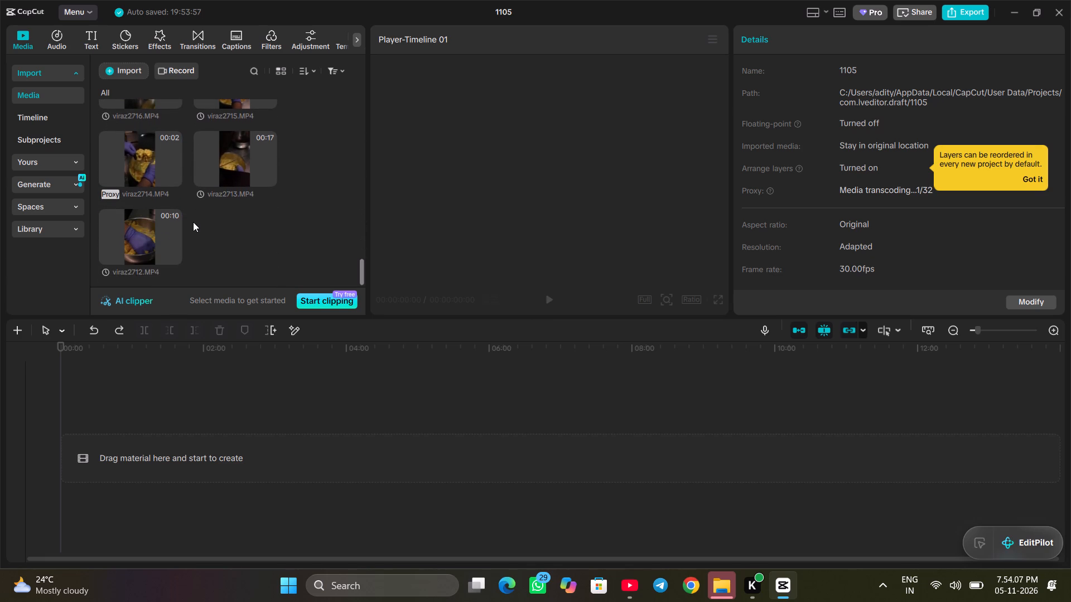
scroll(193, 222, down, 2)
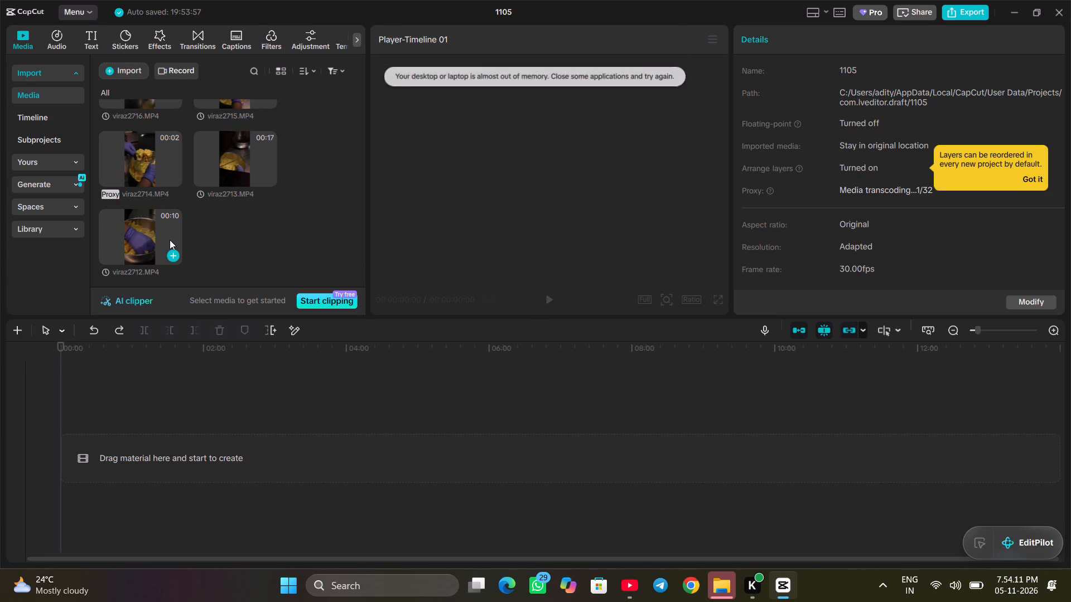
scroll(170, 240, up, 2)
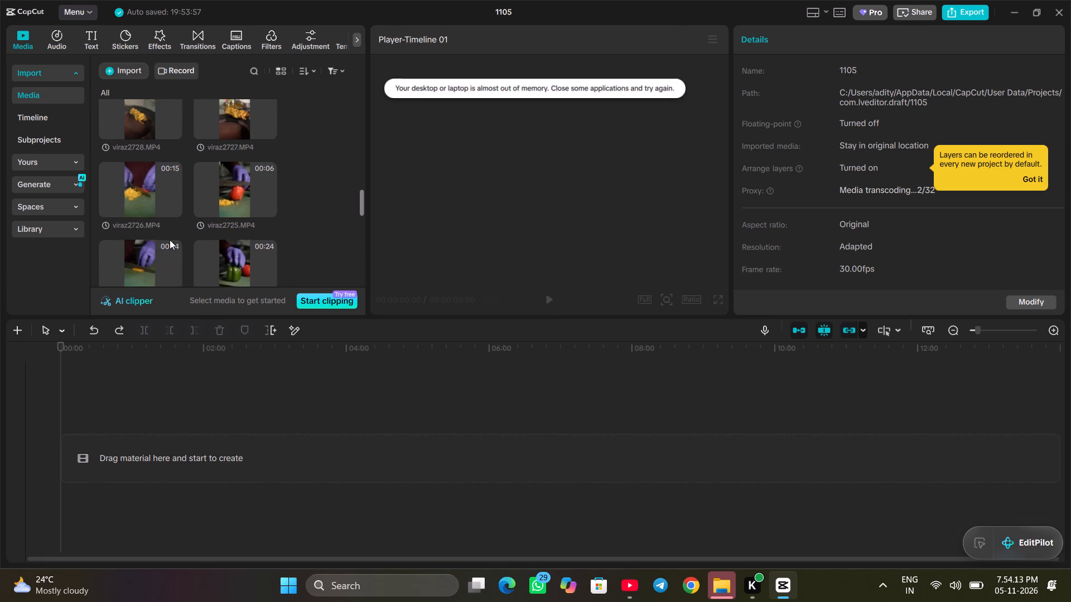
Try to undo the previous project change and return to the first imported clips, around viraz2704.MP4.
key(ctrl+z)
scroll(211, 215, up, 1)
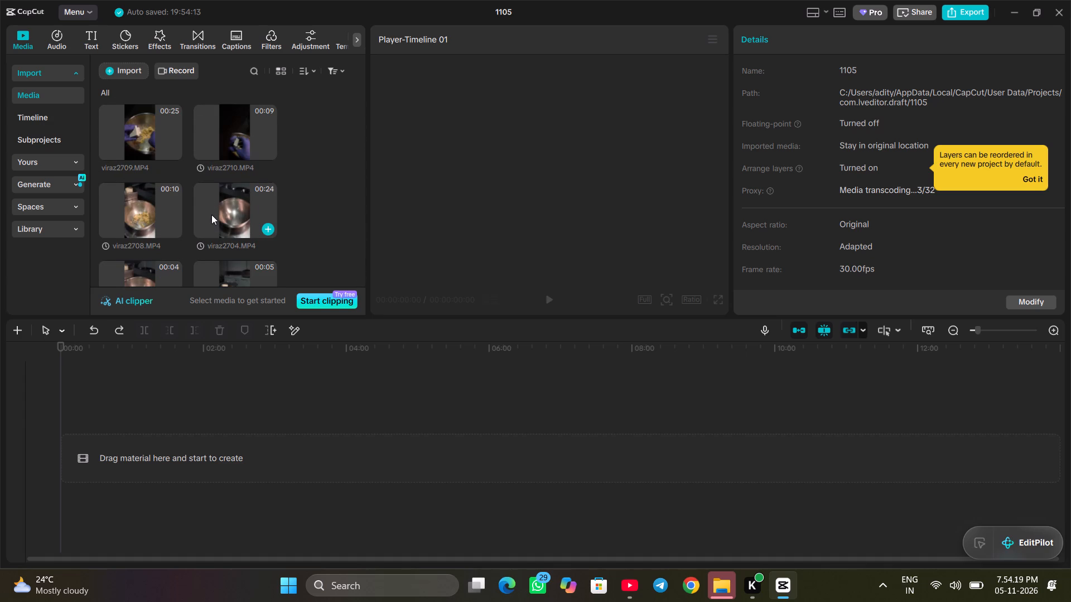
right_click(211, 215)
Start importing media from the device and find today's viraz clips in the Downloads folder.
click(124, 69)
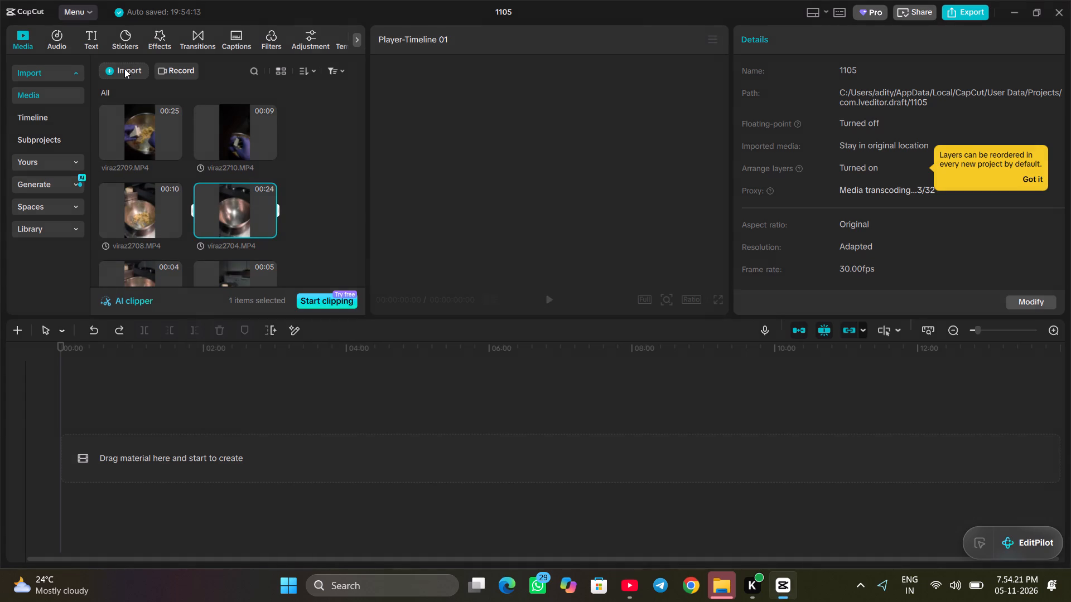
click(124, 69)
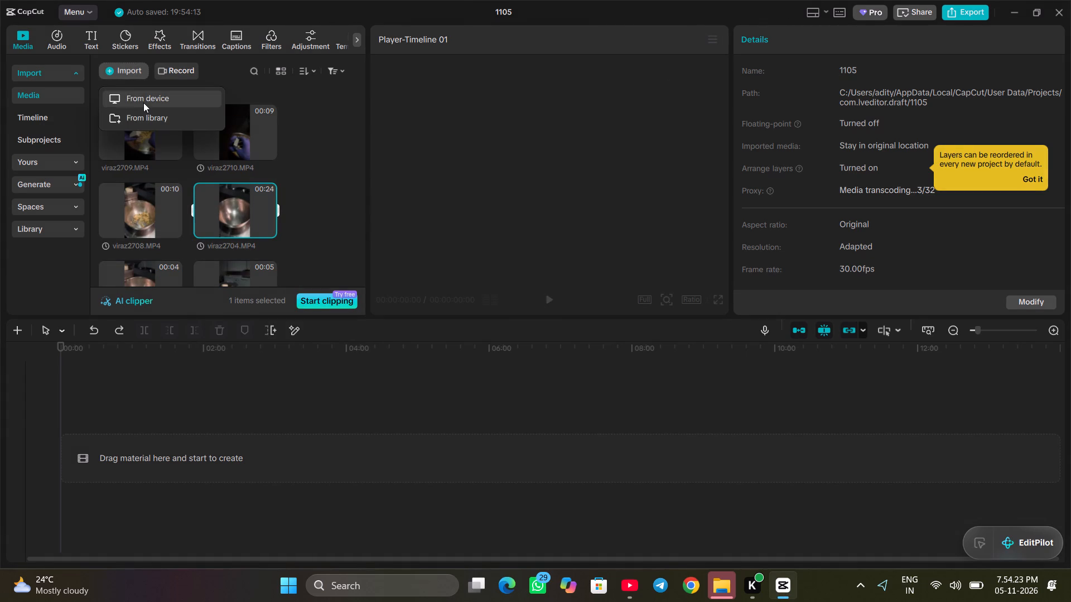
click(143, 103)
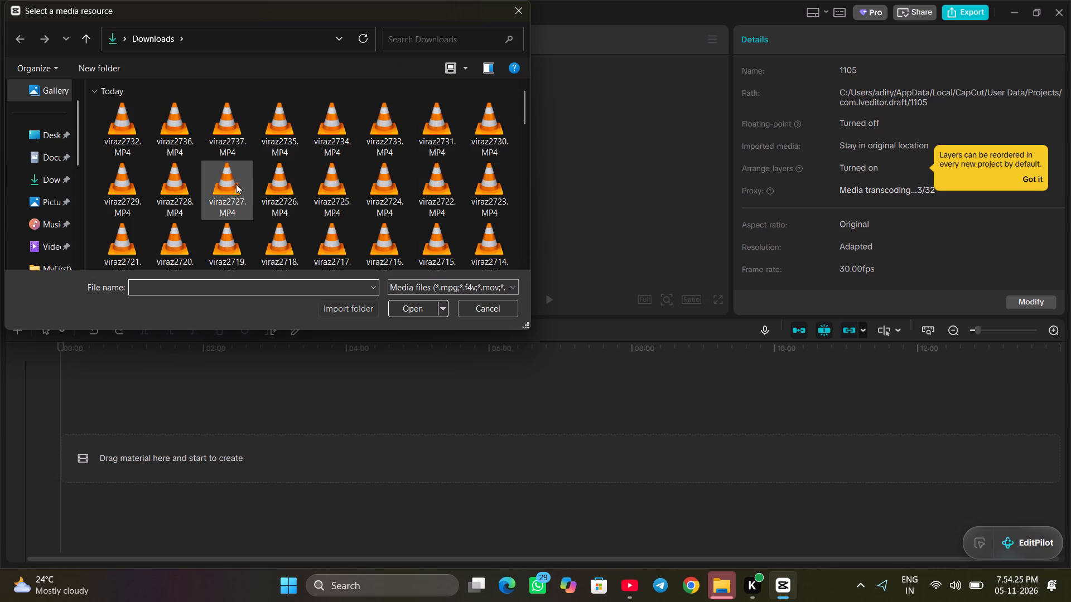
scroll(246, 203, down, 1)
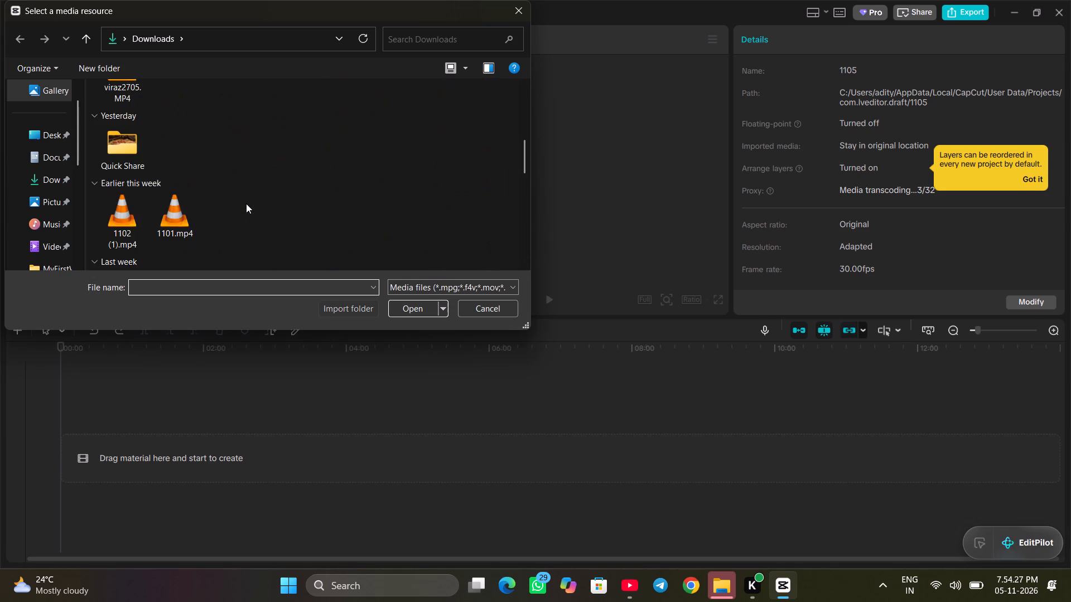
scroll(246, 203, down, 2)
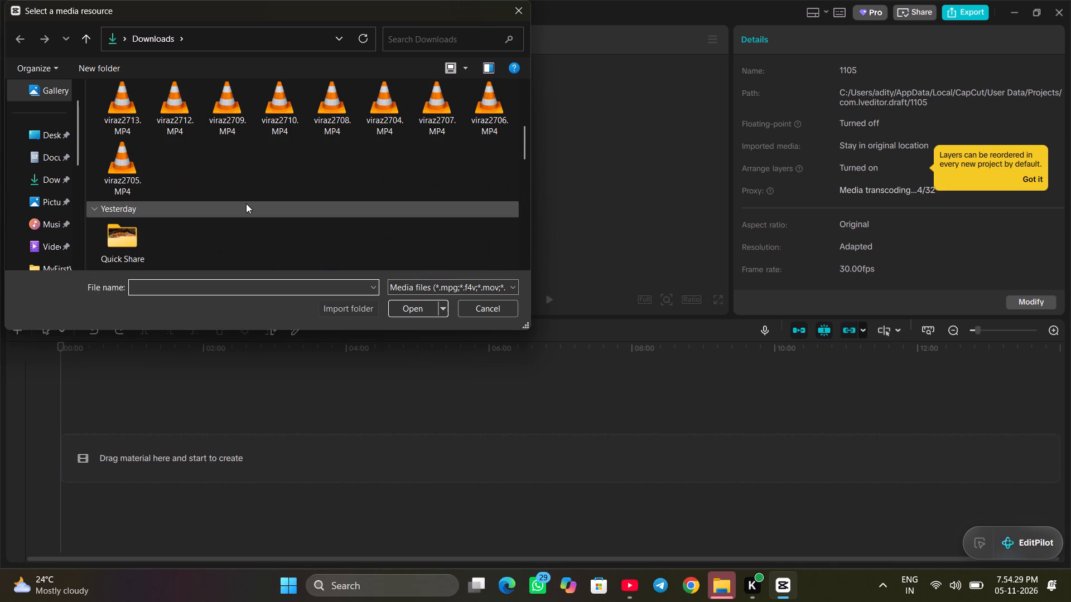
scroll(246, 203, down, 1)
scroll(246, 203, up, 1)
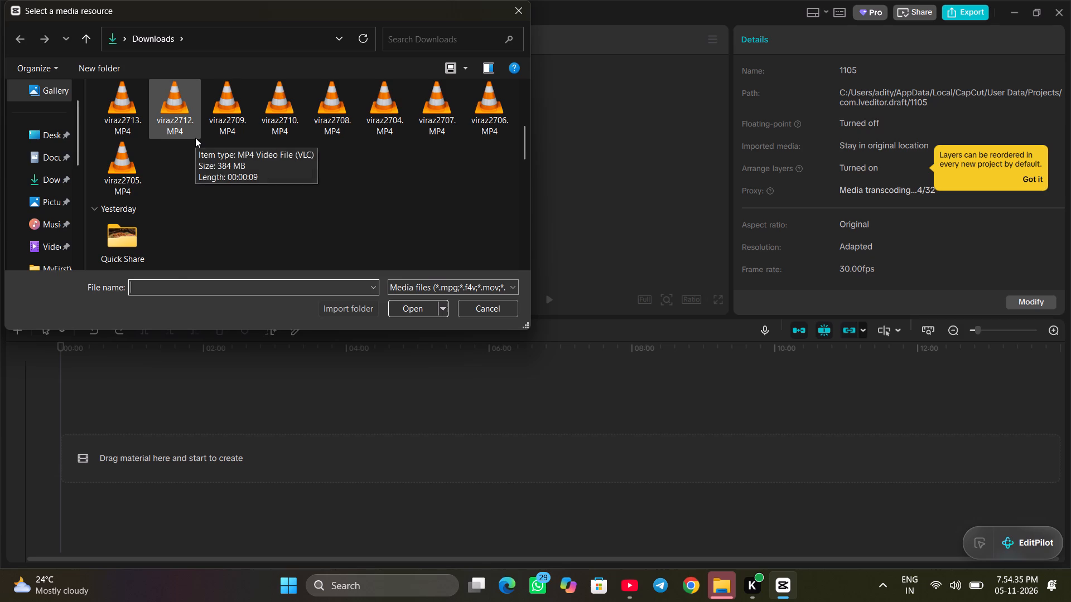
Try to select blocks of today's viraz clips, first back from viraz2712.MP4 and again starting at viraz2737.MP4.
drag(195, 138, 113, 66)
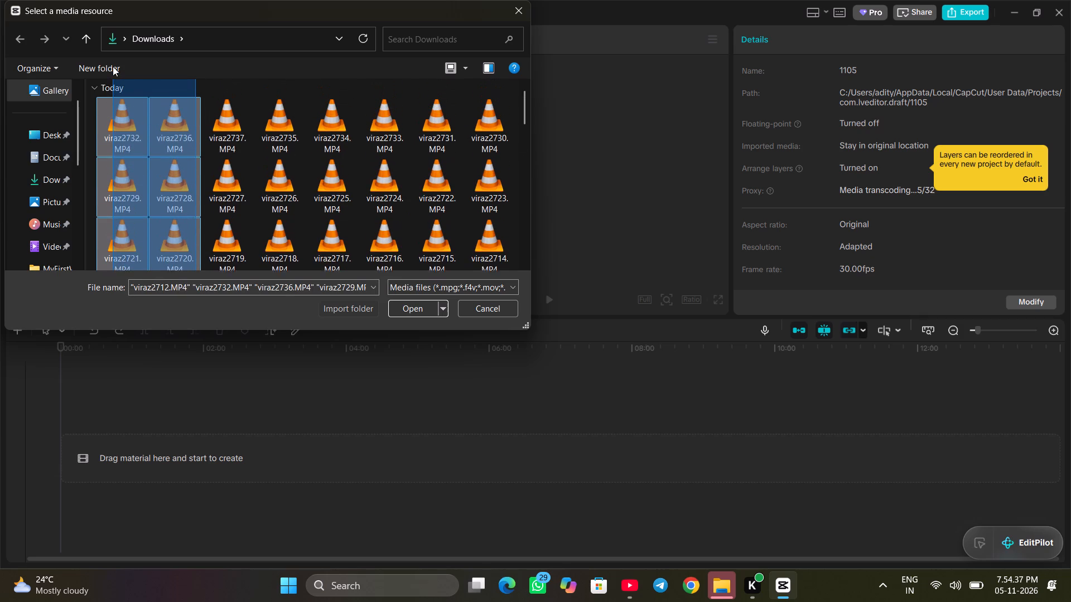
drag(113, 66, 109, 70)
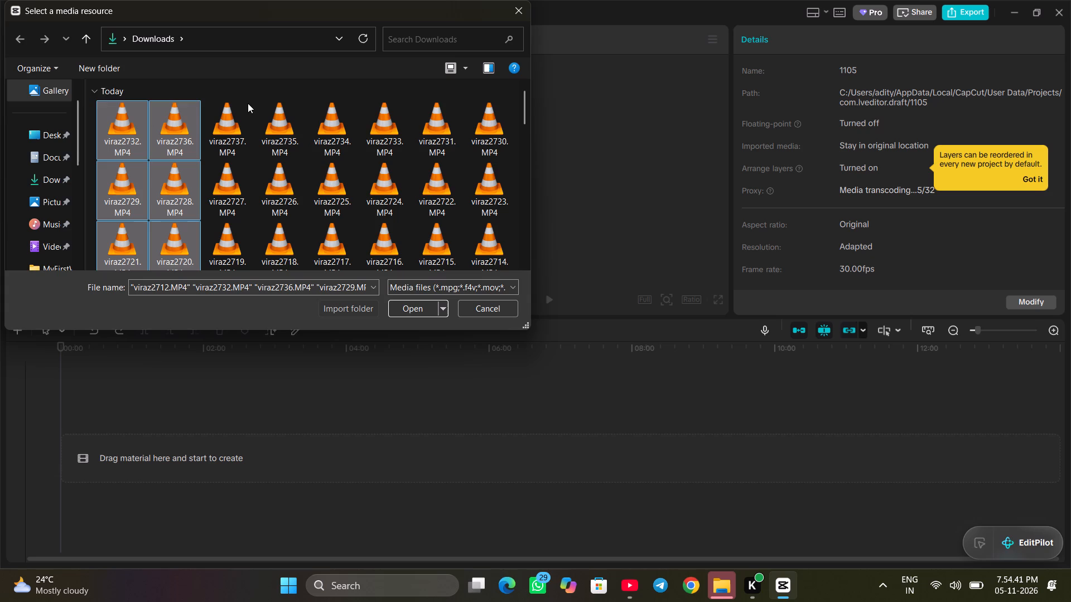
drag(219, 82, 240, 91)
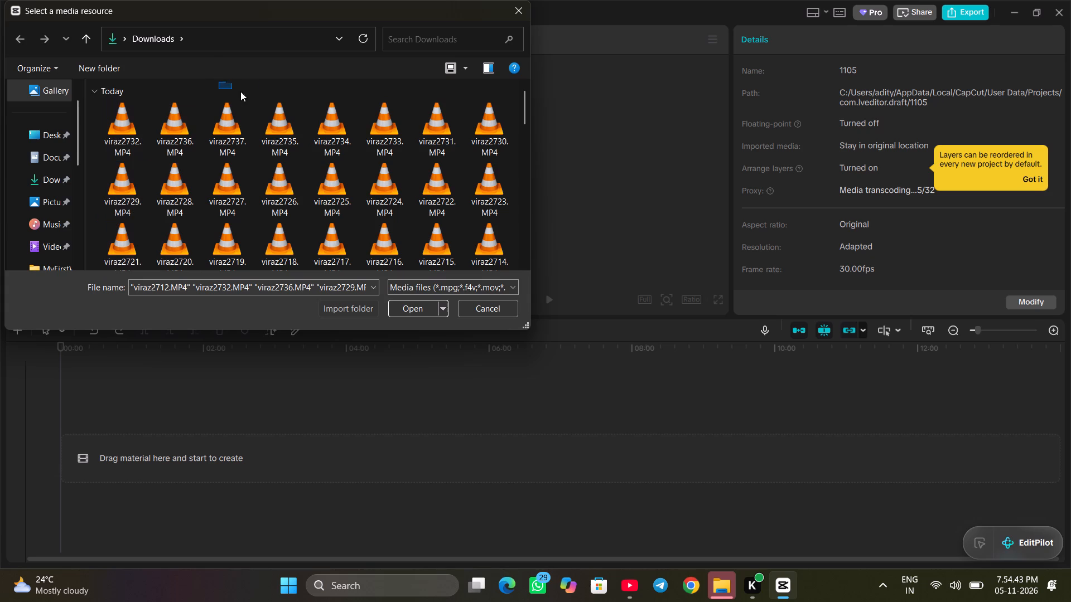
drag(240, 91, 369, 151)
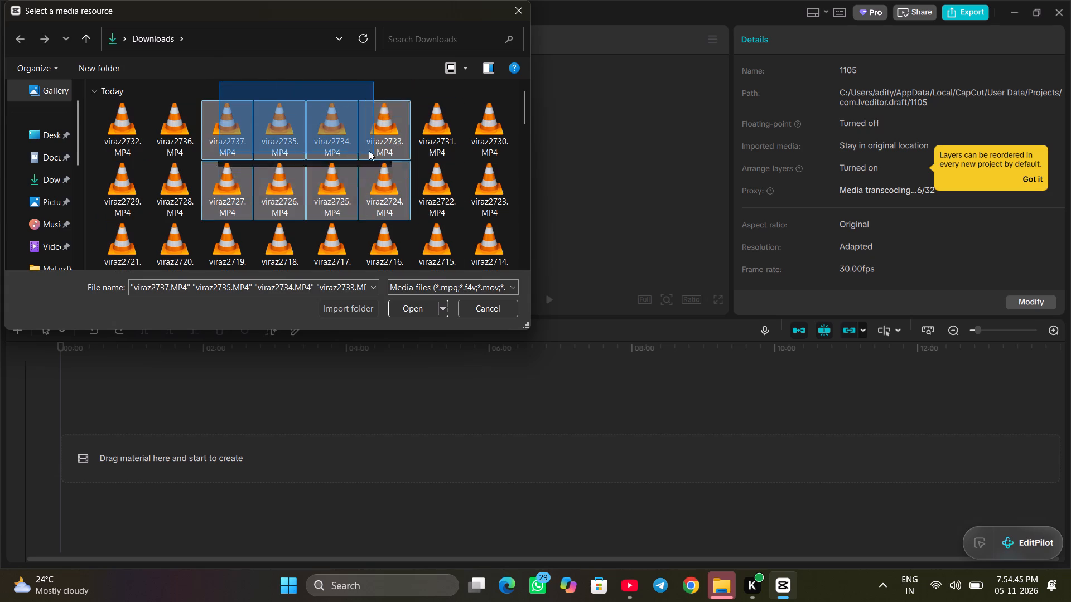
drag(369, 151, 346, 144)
Select every clip in the Today group of the Downloads folder.
double_click(238, 94)
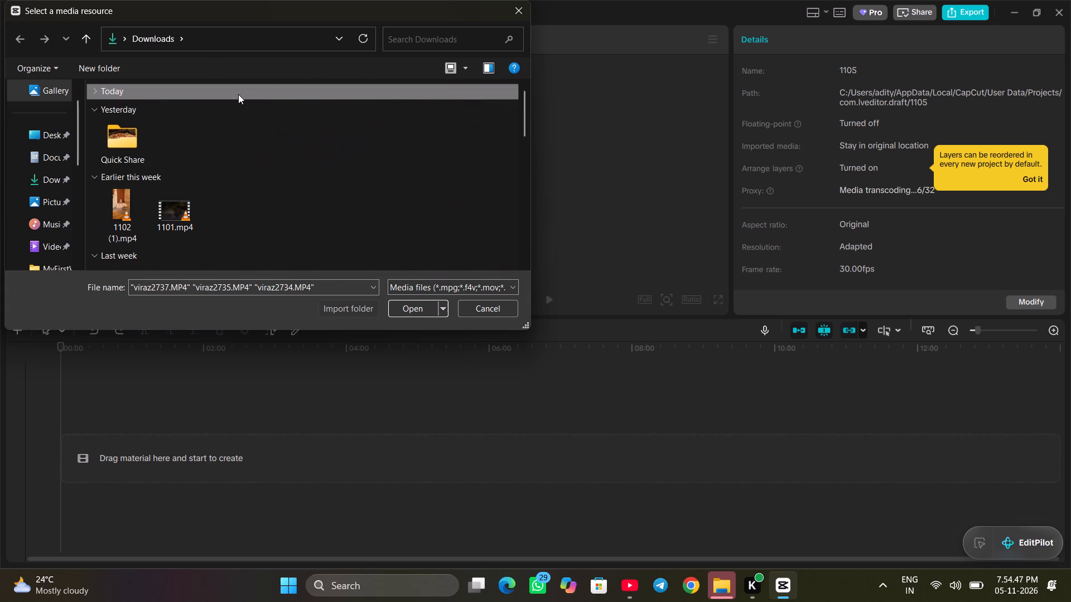
click(238, 94)
click(238, 94)
click(238, 94)
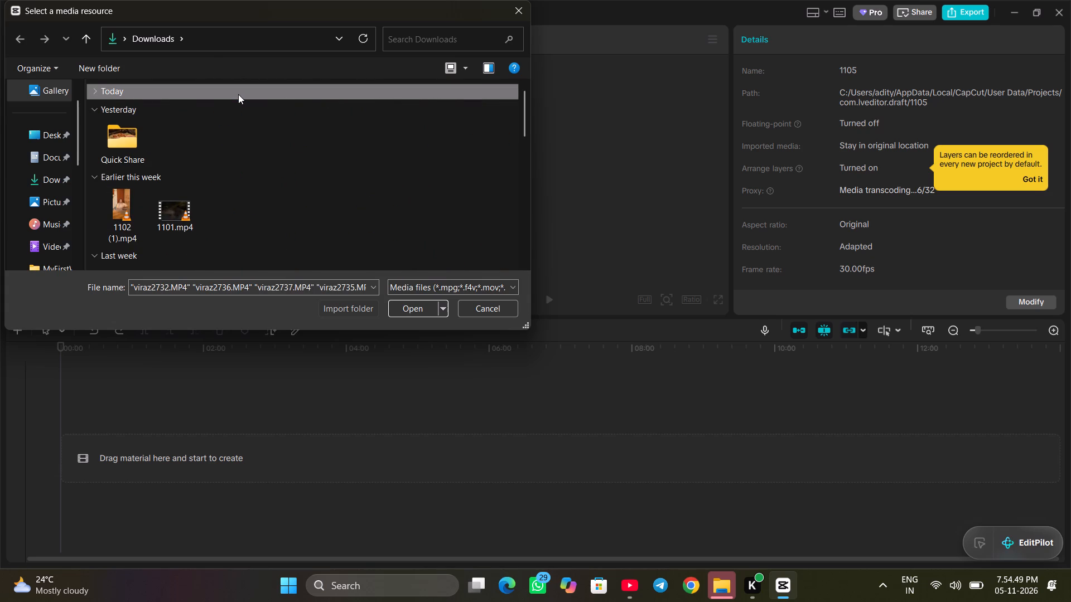
click(238, 94)
click(238, 94)
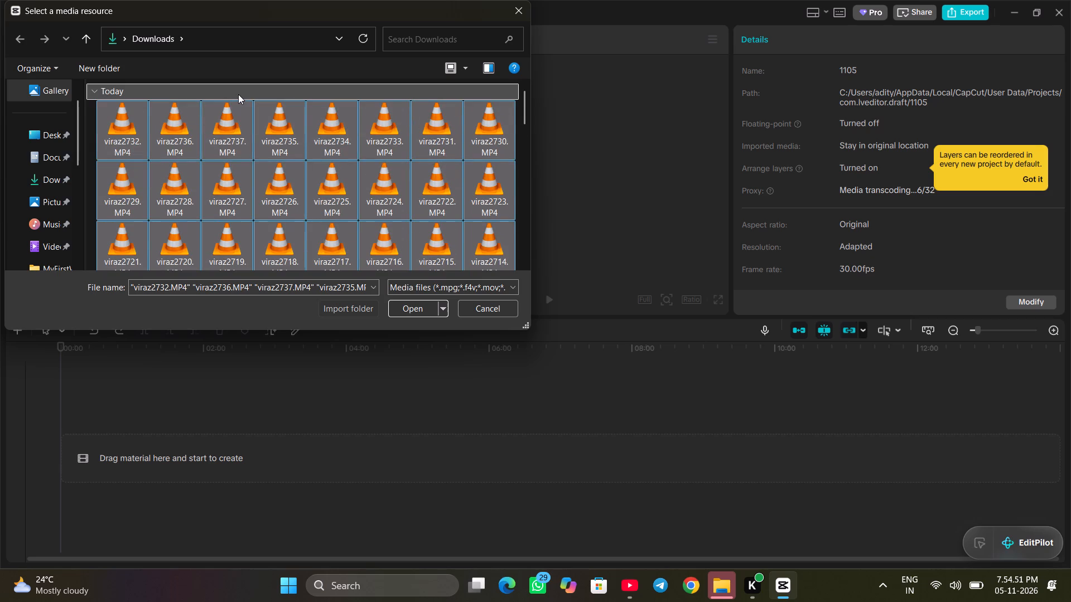
Exclude the already imported clips viraz2704 through viraz2710 from the selection and import the remaining viraz clips.
scroll(268, 208, down, 1)
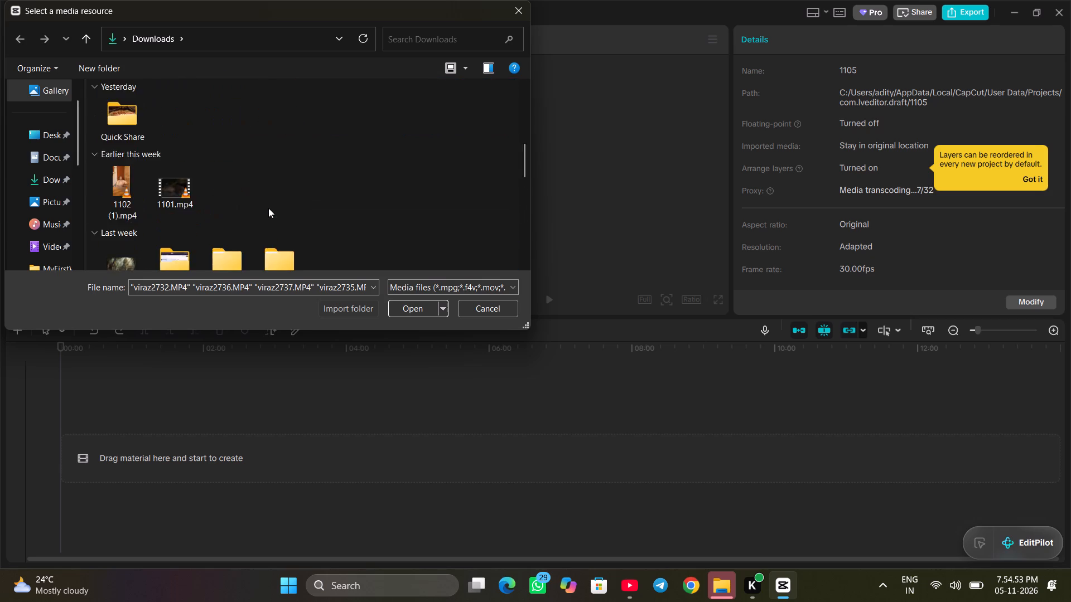
scroll(268, 208, down, 2)
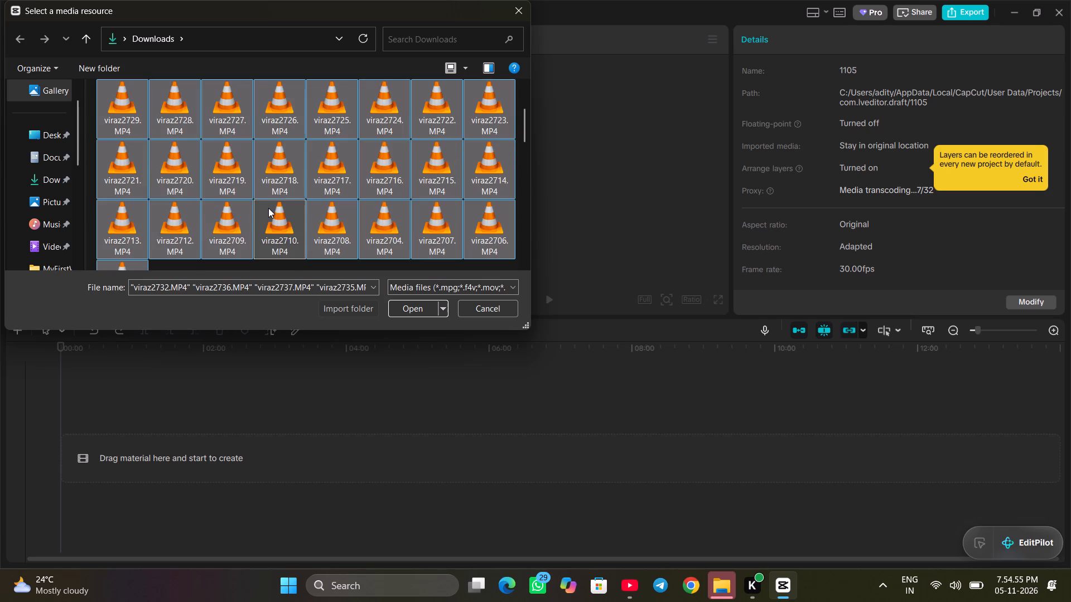
scroll(268, 208, down, 2)
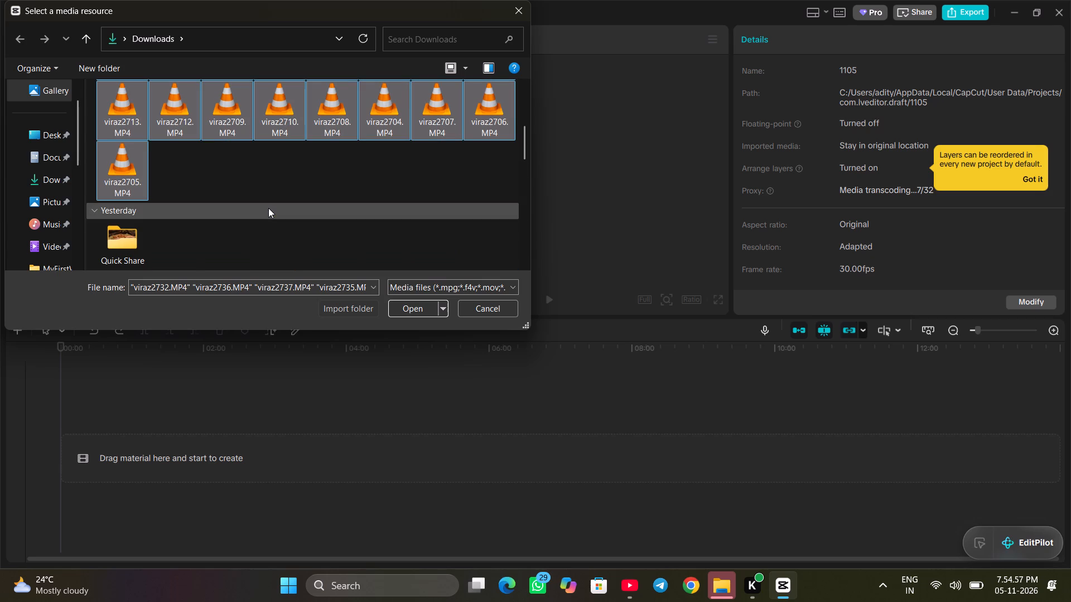
ctrl+click(148, 183)
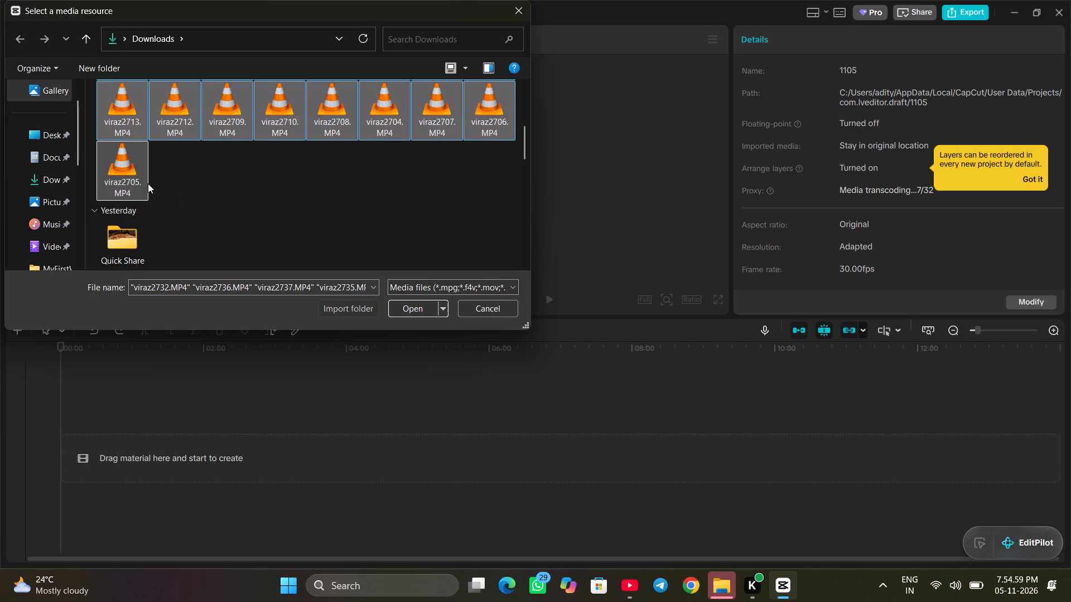
ctrl+click(228, 129)
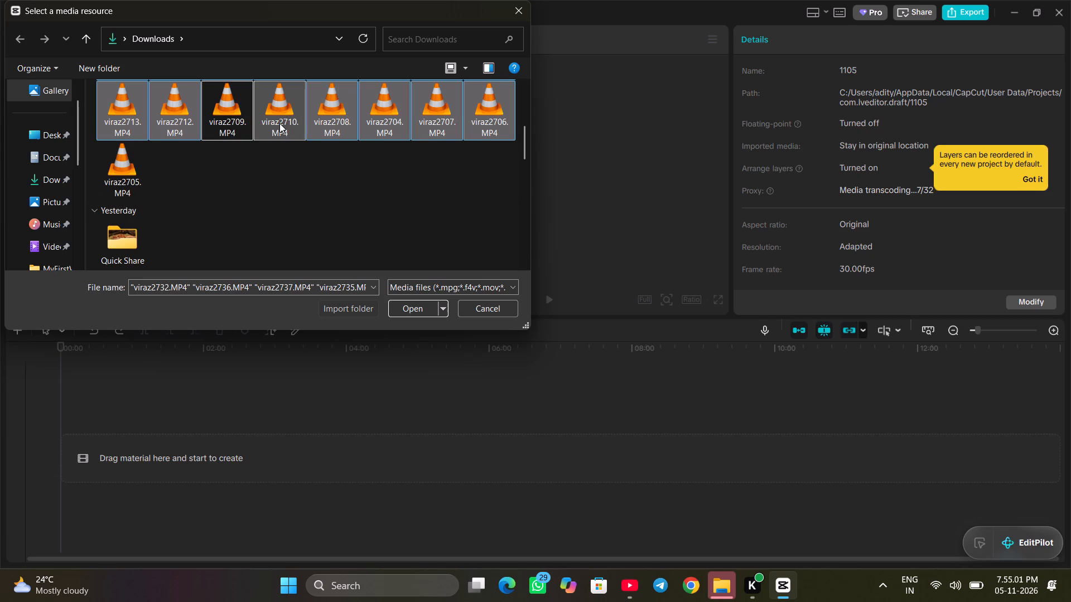
ctrl+click(279, 123)
ctrl+click(331, 117)
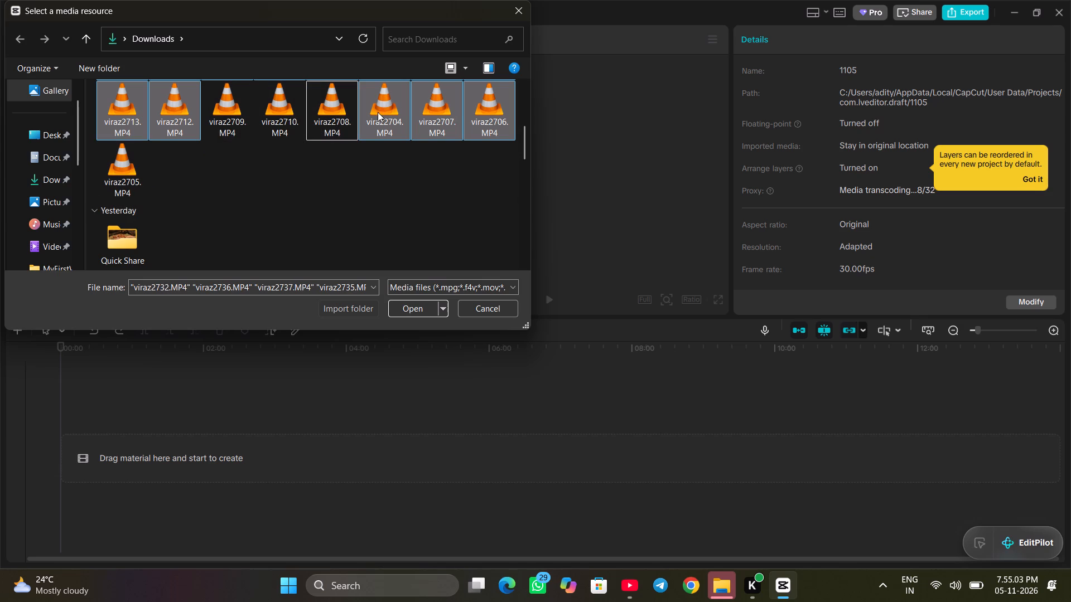
ctrl+click(387, 112)
ctrl+click(446, 113)
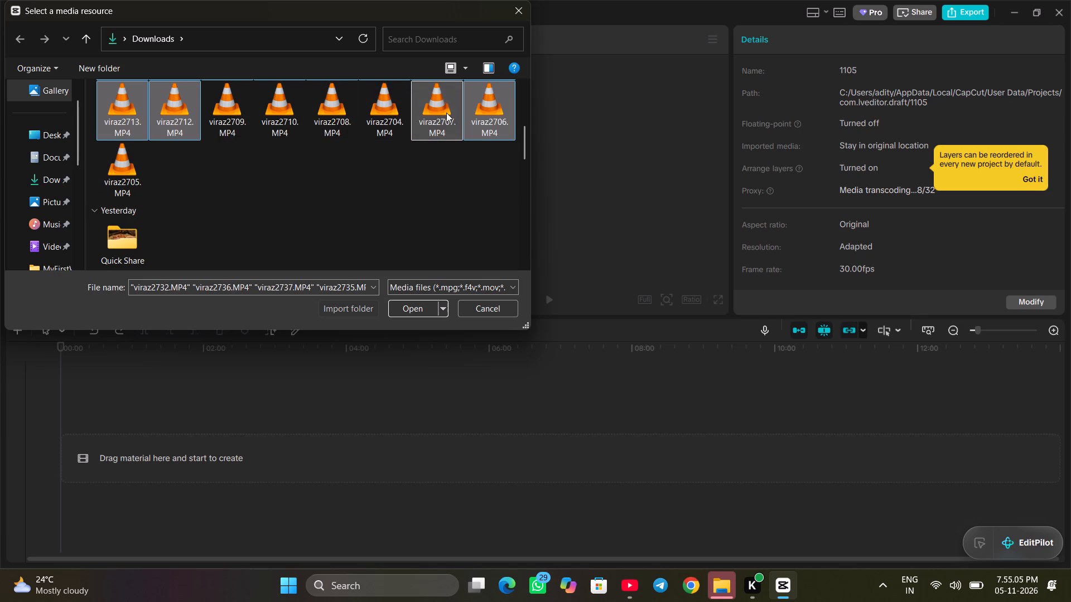
ctrl+click(486, 116)
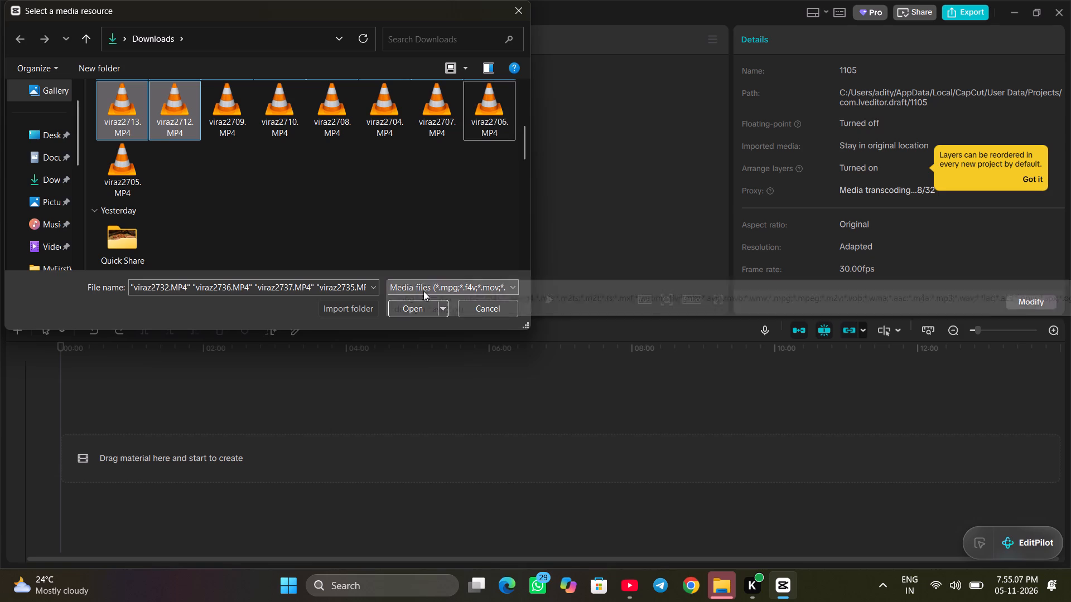
click(417, 304)
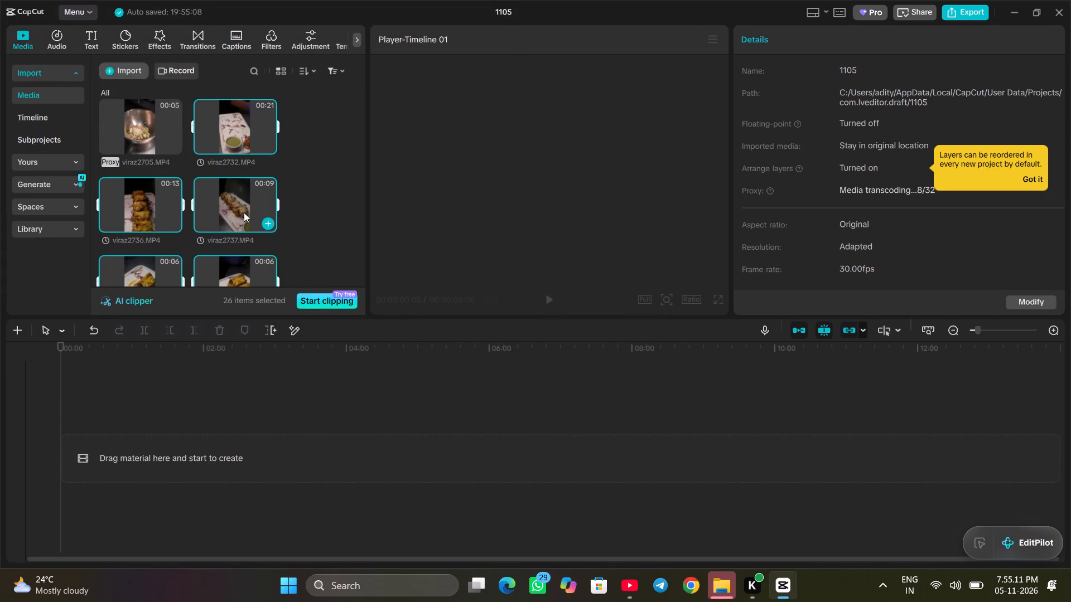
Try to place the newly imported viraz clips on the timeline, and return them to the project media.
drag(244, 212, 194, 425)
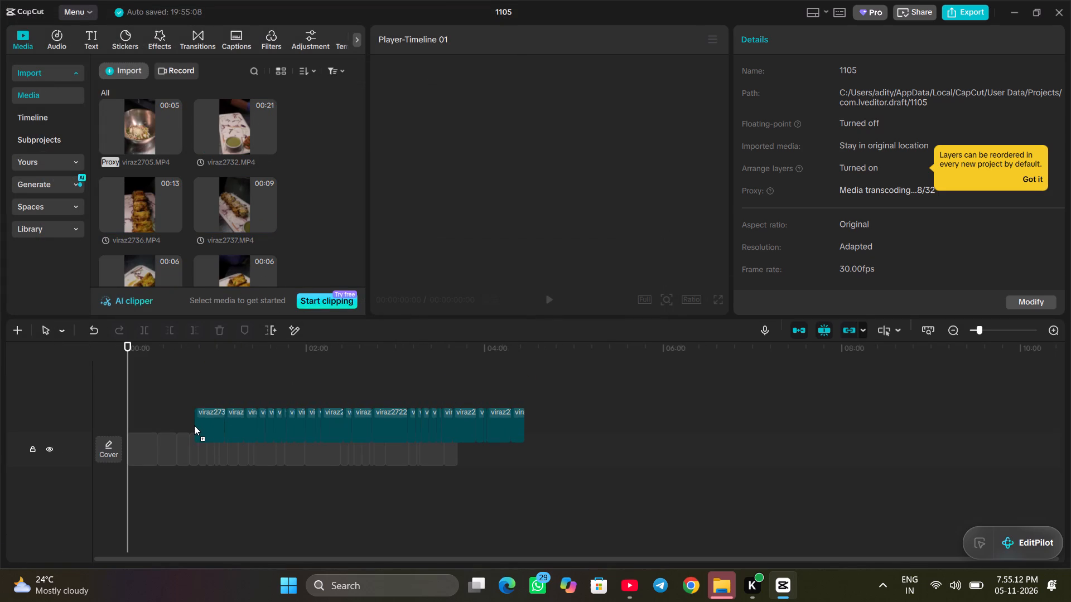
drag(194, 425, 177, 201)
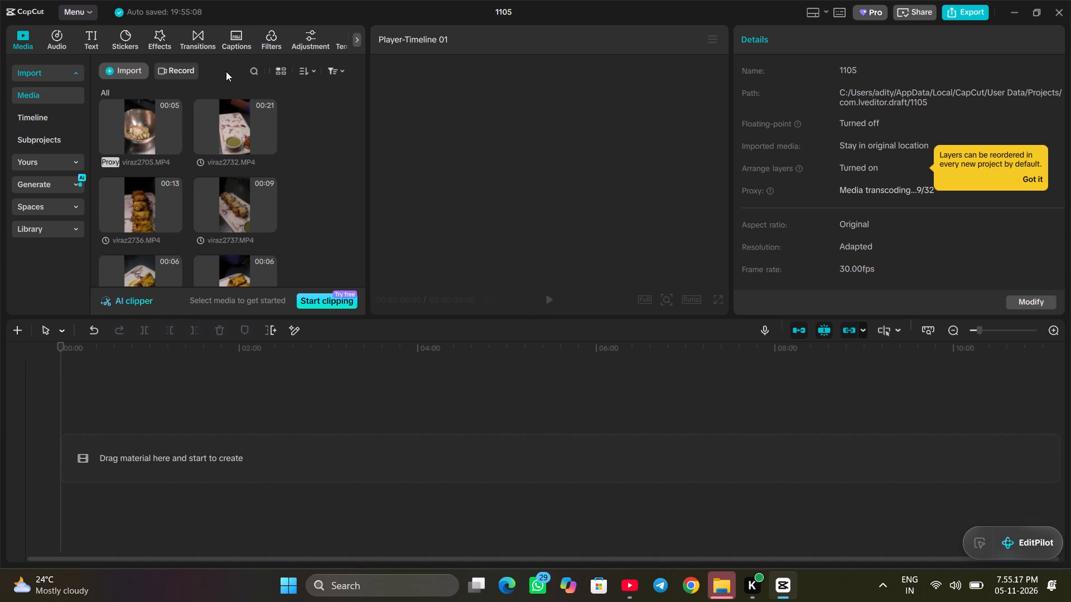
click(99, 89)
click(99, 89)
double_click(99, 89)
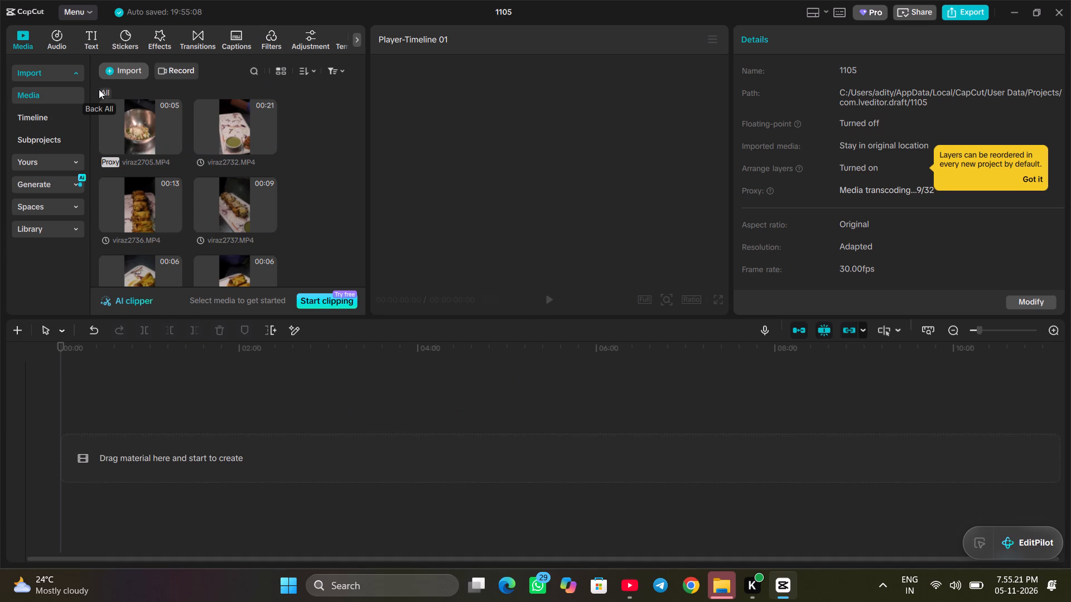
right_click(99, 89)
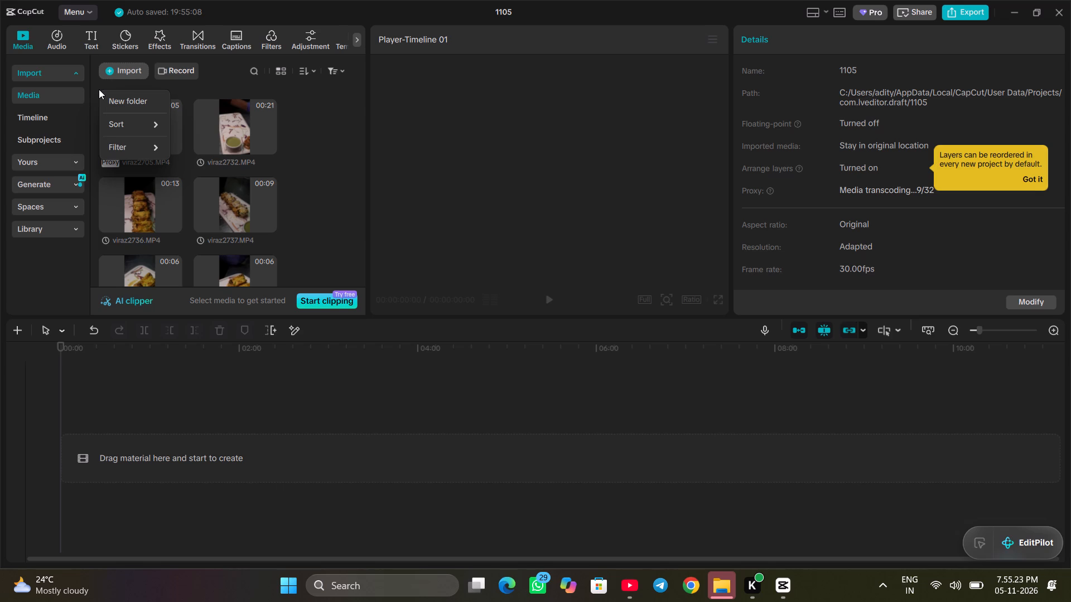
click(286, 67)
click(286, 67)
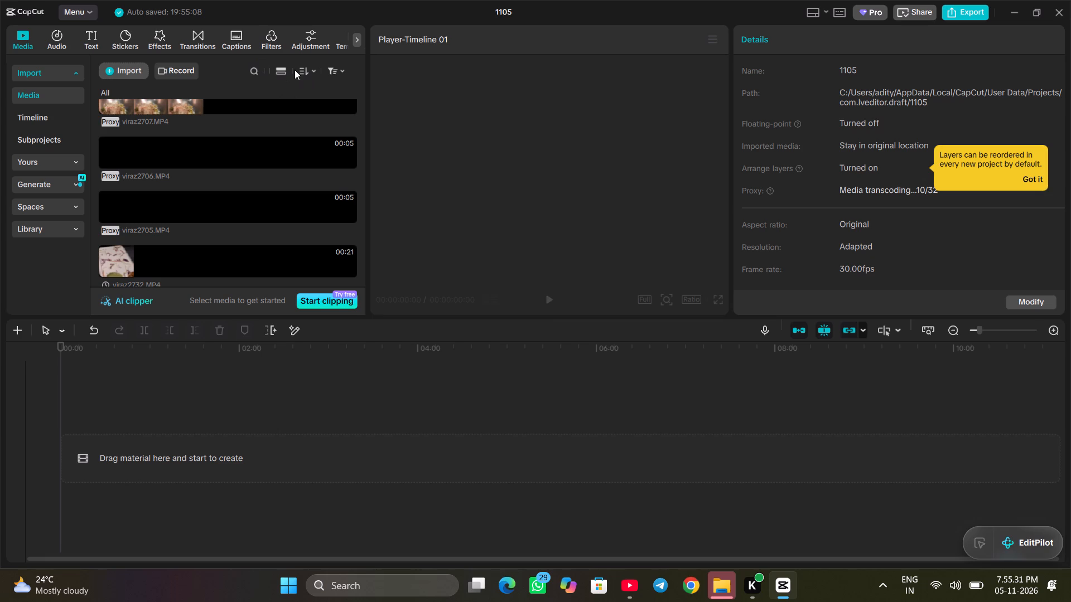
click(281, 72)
Sort the project media by name in A-Z order.
click(301, 71)
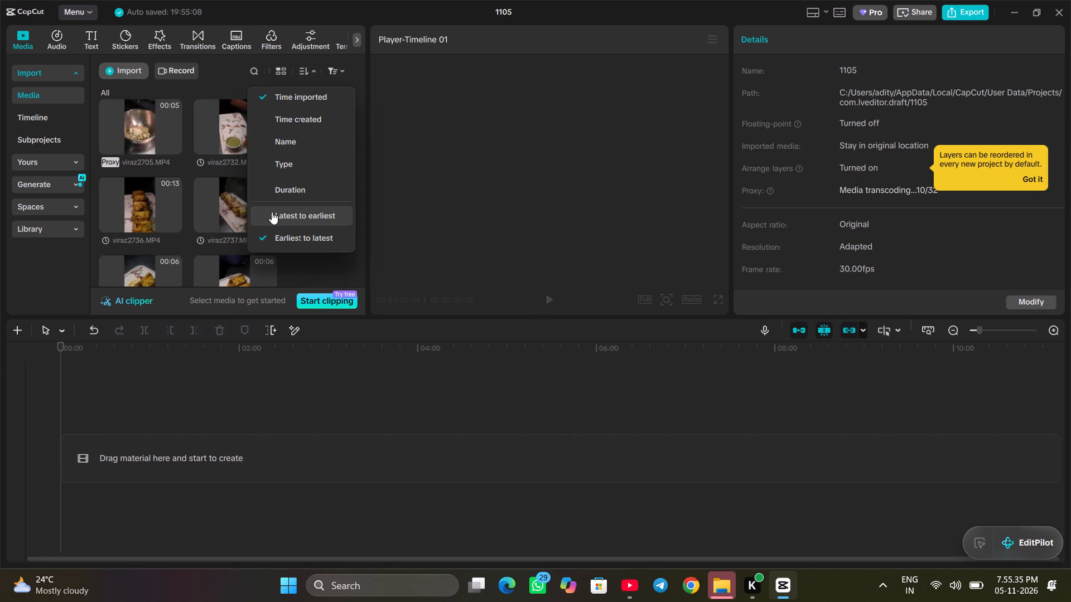
click(287, 141)
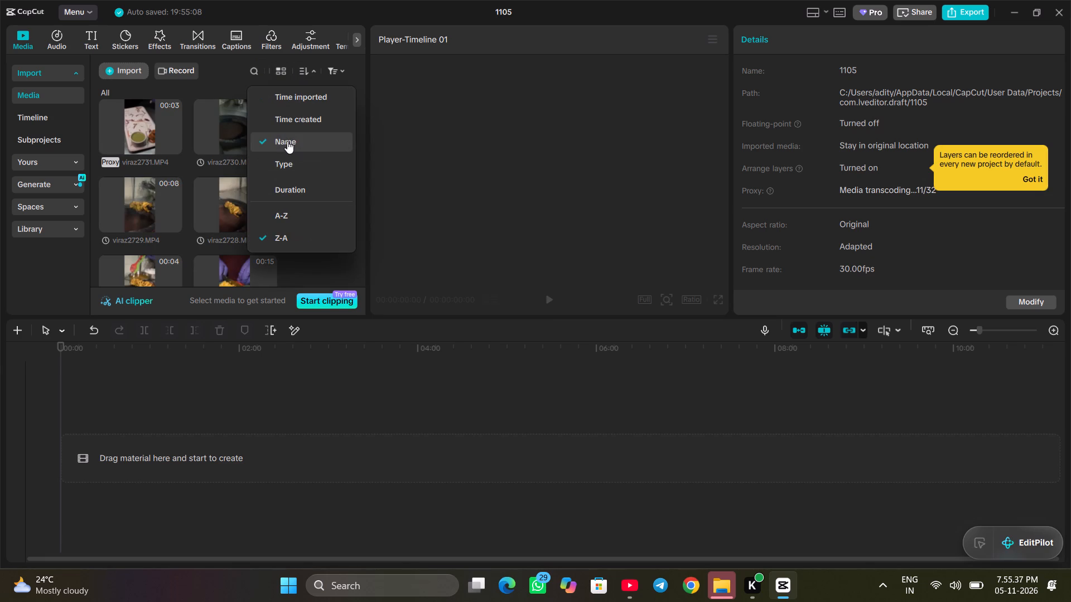
click(296, 278)
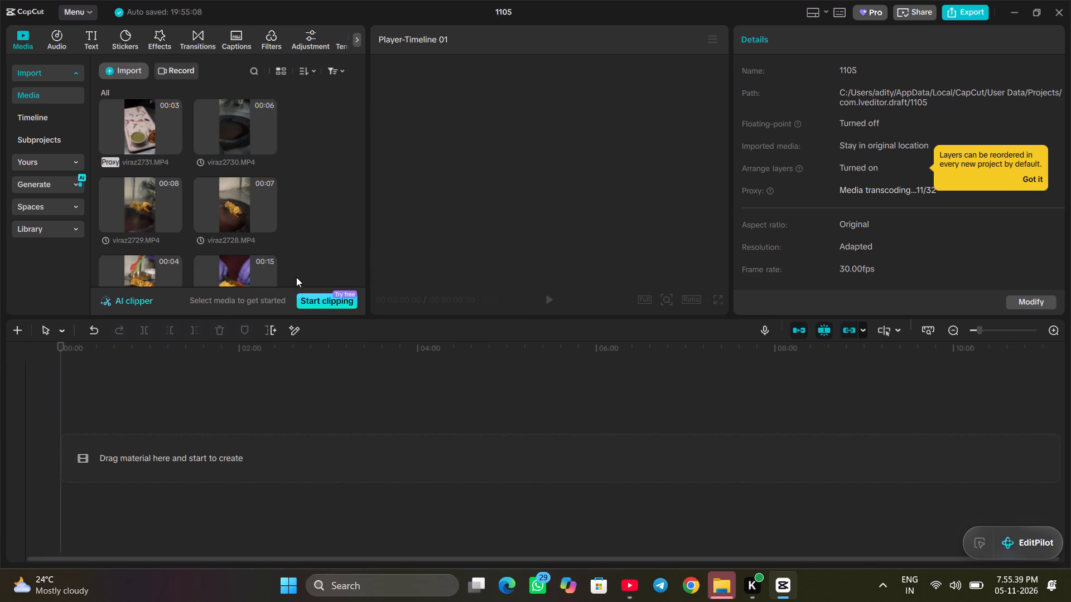
click(315, 70)
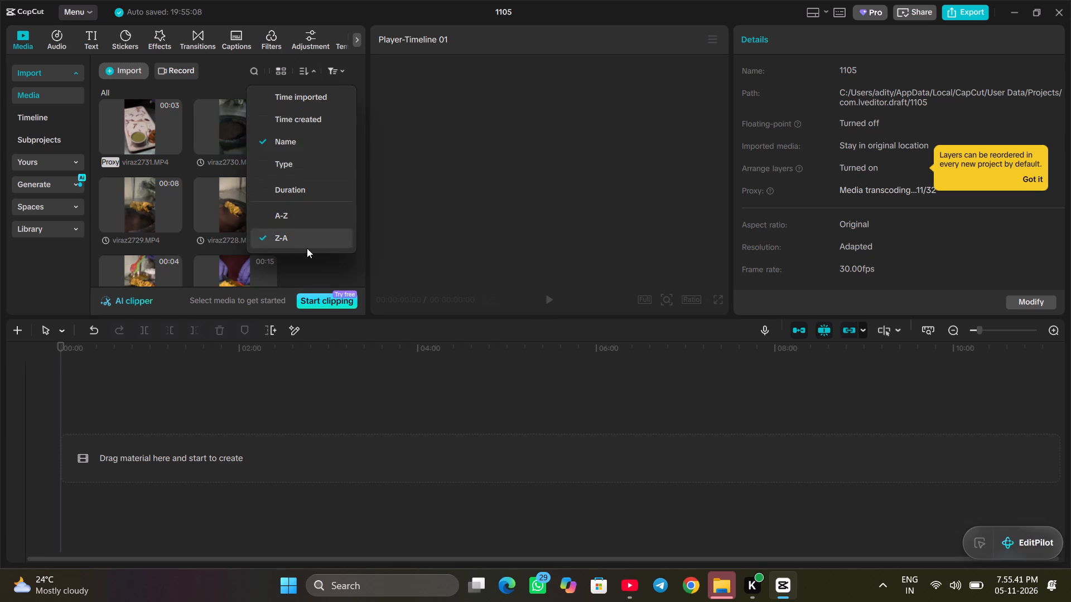
click(314, 217)
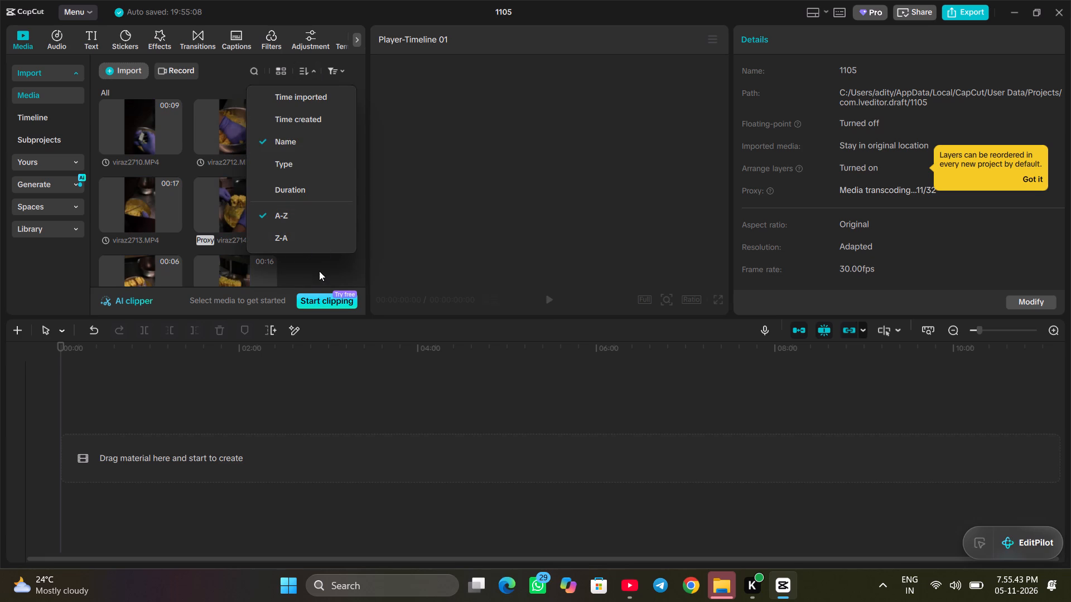
click(319, 271)
Look through the sorted viraz clips in the project media to check their order up to the last one.
scroll(266, 215, up, 3)
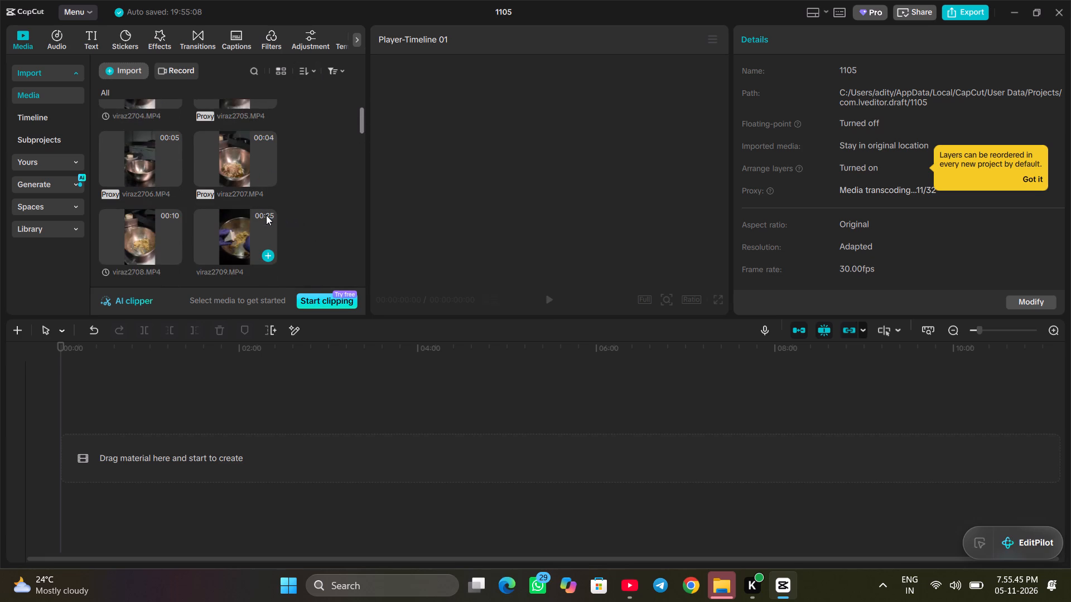
scroll(266, 215, up, 2)
scroll(266, 215, down, 4)
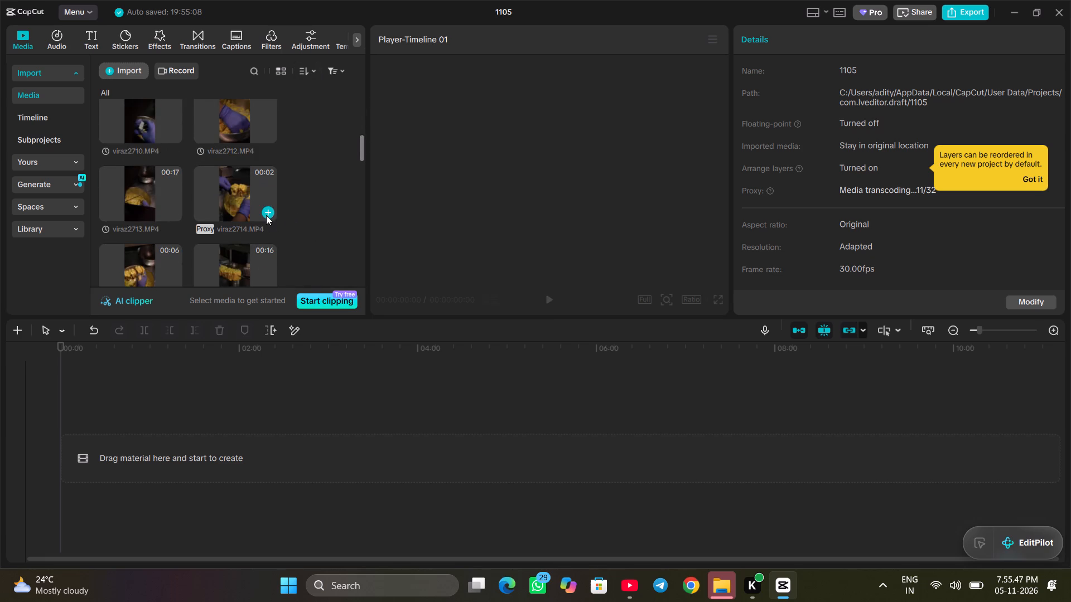
scroll(266, 215, down, 20)
scroll(266, 215, down, 3)
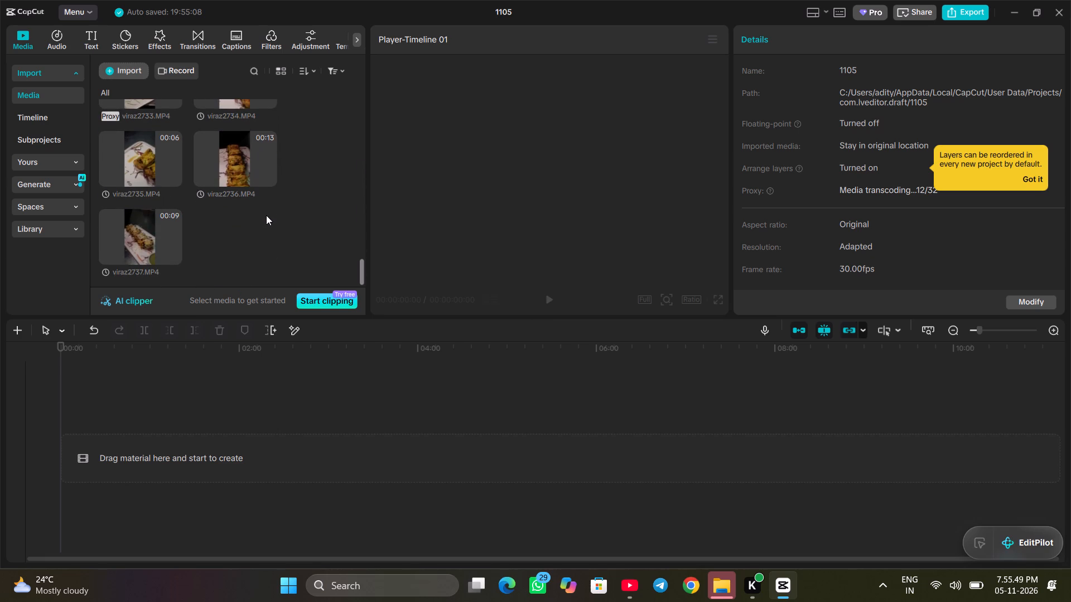
Select all the sorted viraz clips in the project media, viraz2704 through viraz2737, and place them together at the start of the main track.
scroll(266, 213, up, 18)
scroll(266, 213, up, 5)
drag(292, 120, 295, 132)
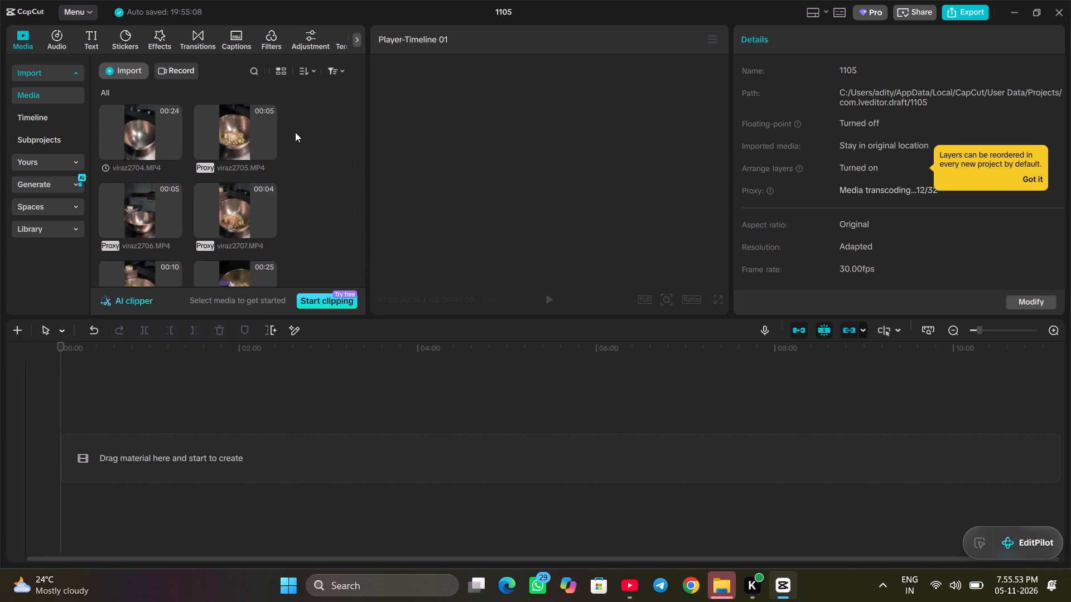
drag(295, 132, 116, 310)
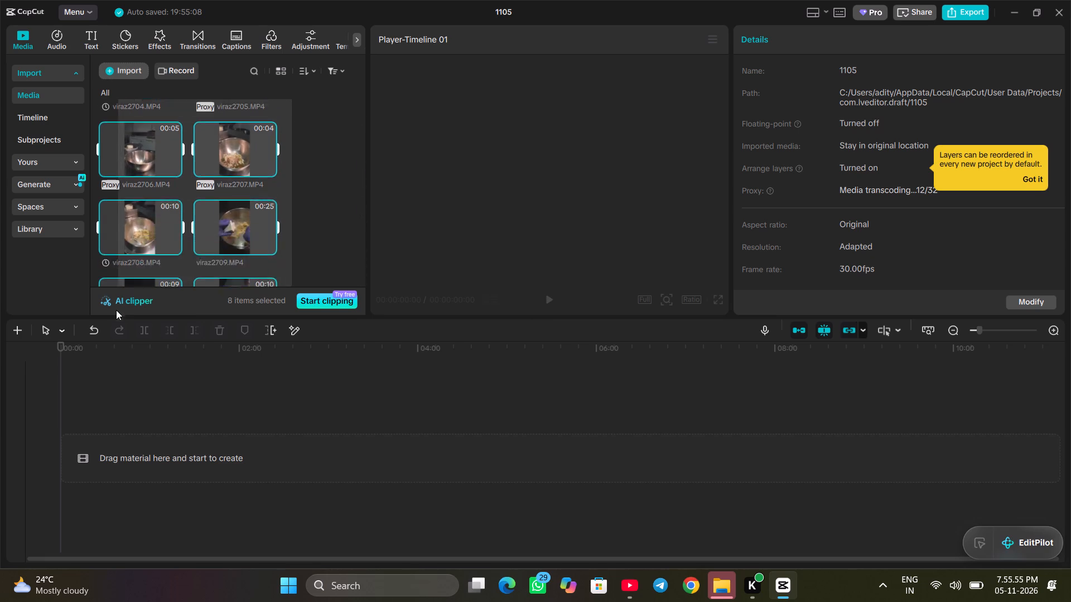
drag(116, 310, 115, 337)
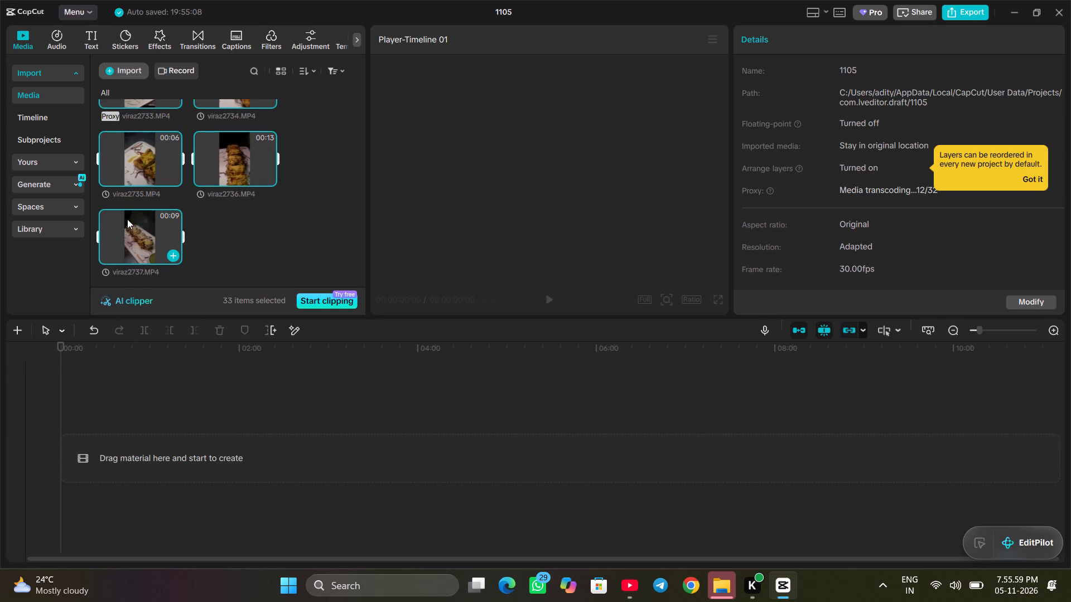
scroll(129, 215, up, 10)
scroll(131, 215, down, 1)
scroll(131, 215, up, 14)
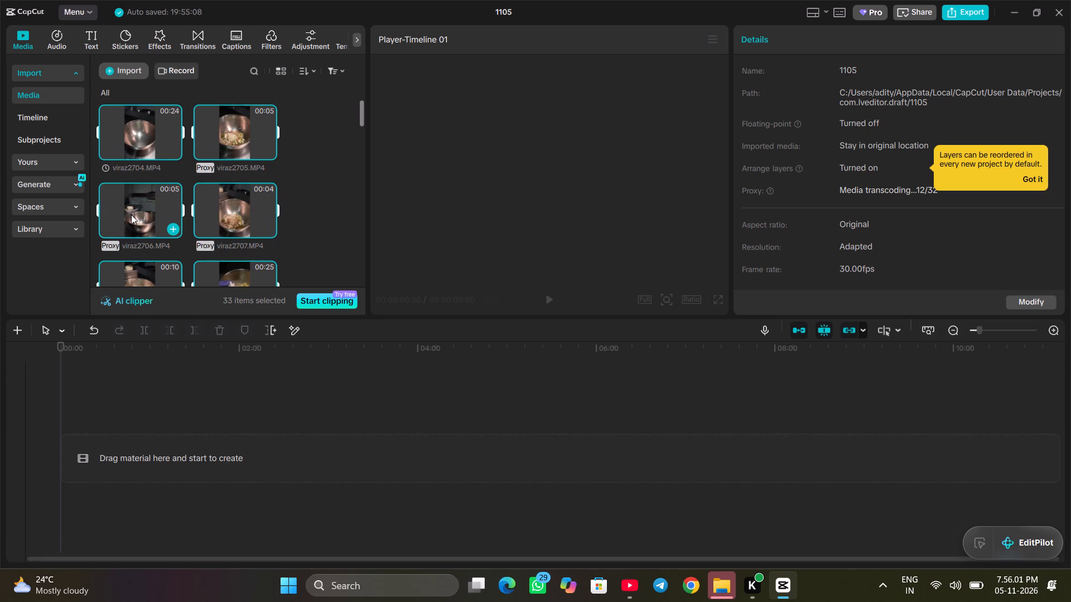
scroll(131, 215, up, 3)
drag(132, 140, 102, 431)
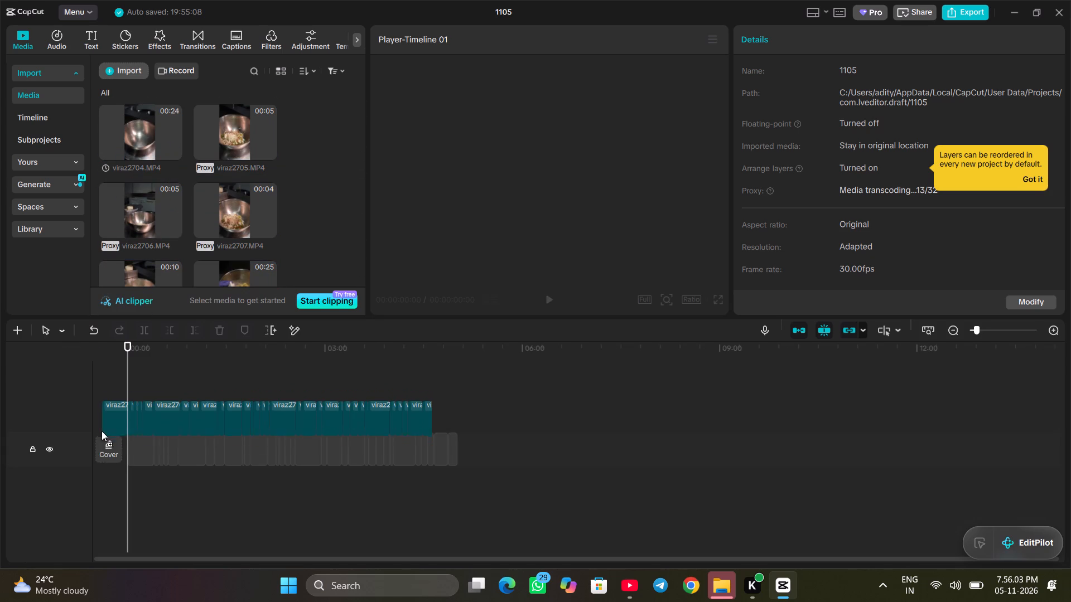
drag(102, 431, 106, 446)
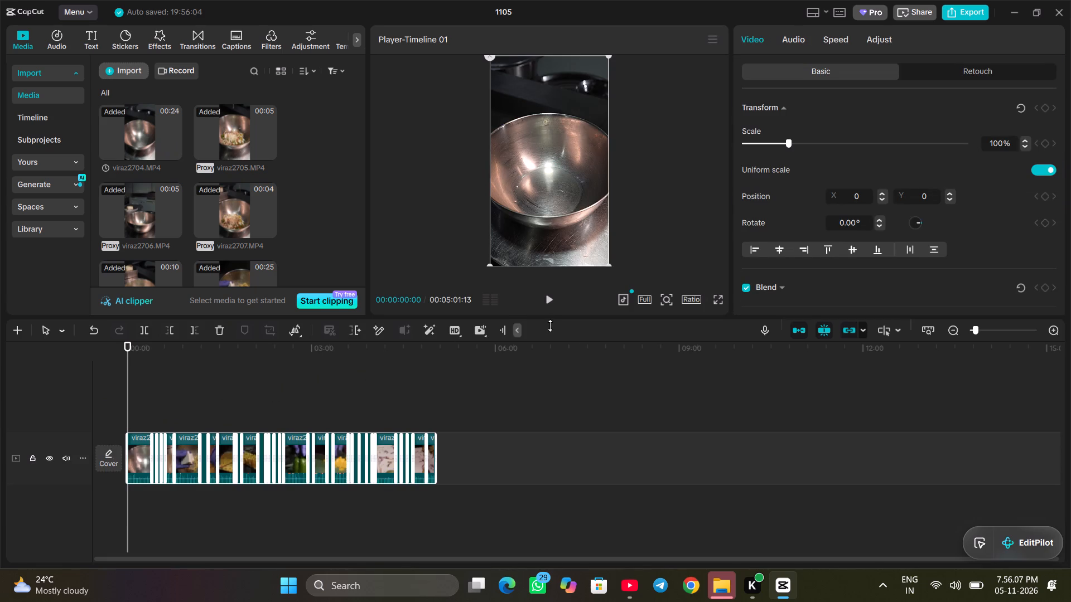
Preview the beginning of the assembled timeline and move the playhead to about 17 seconds.
click(550, 309)
click(548, 300)
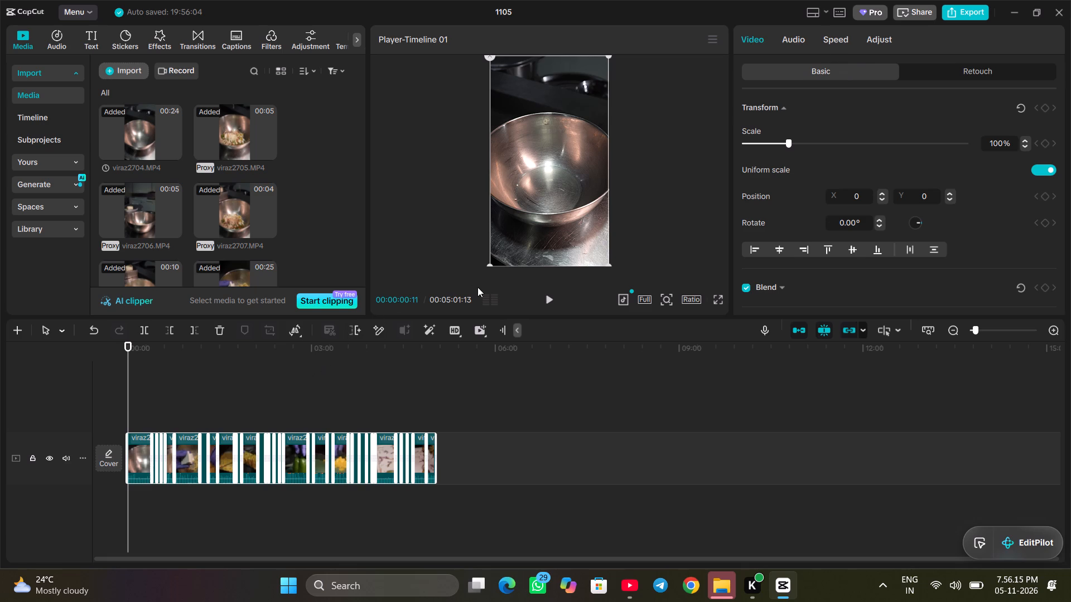
drag(127, 348, 146, 343)
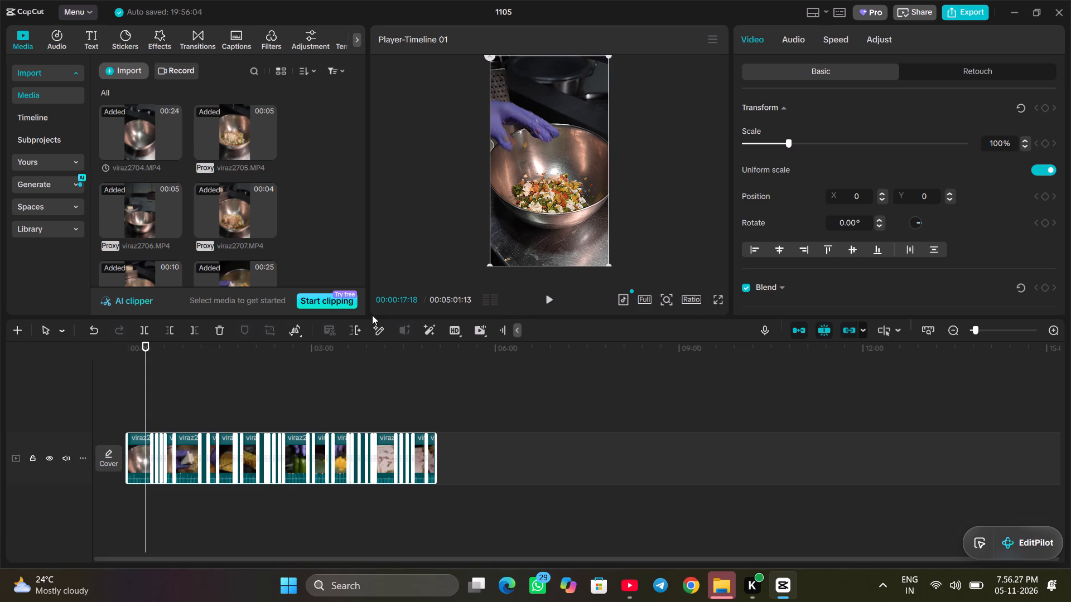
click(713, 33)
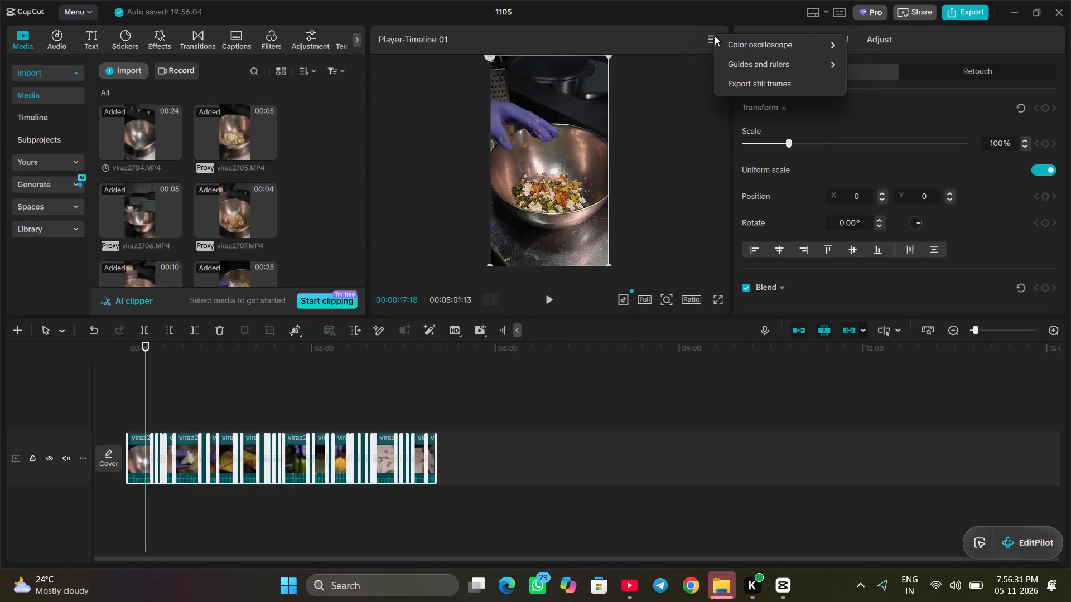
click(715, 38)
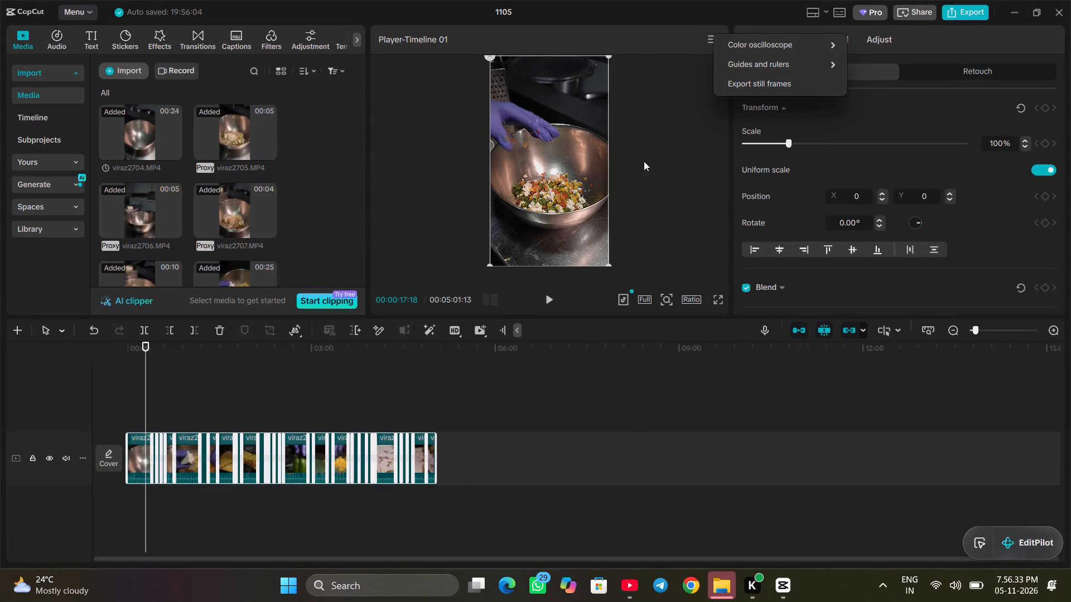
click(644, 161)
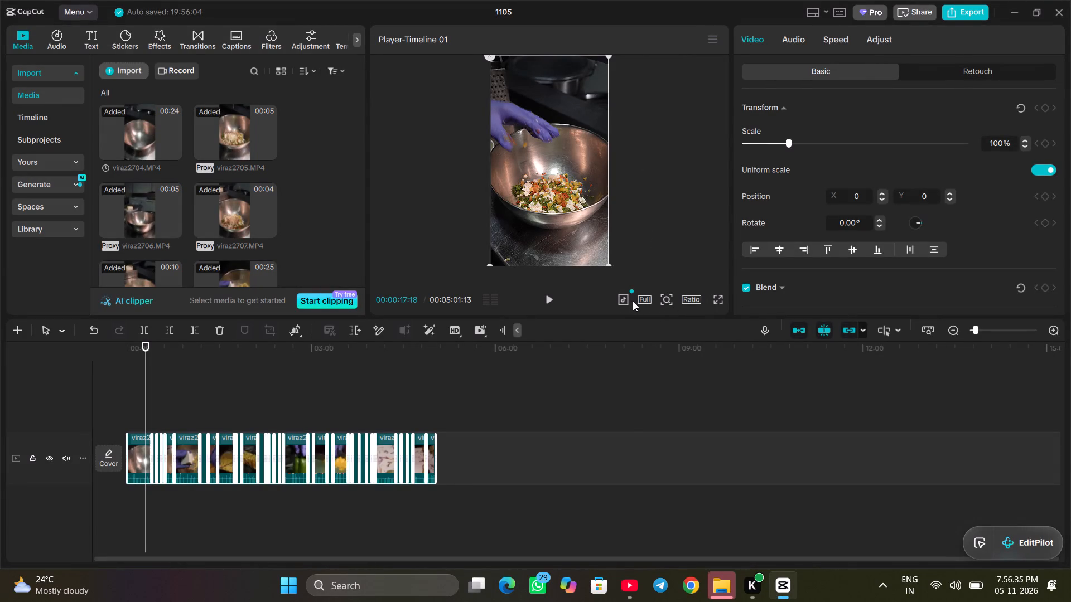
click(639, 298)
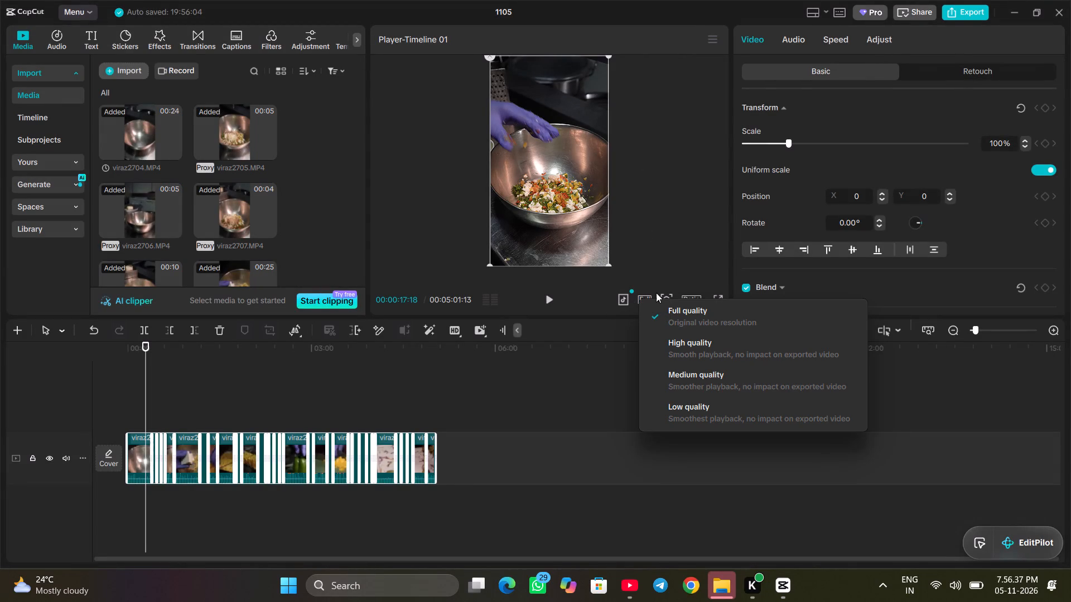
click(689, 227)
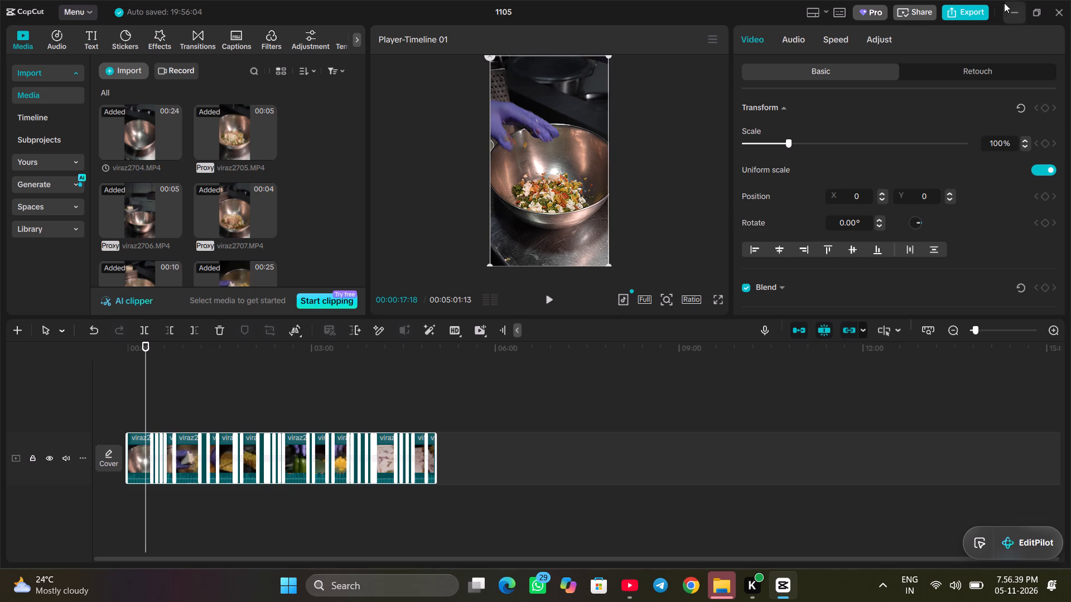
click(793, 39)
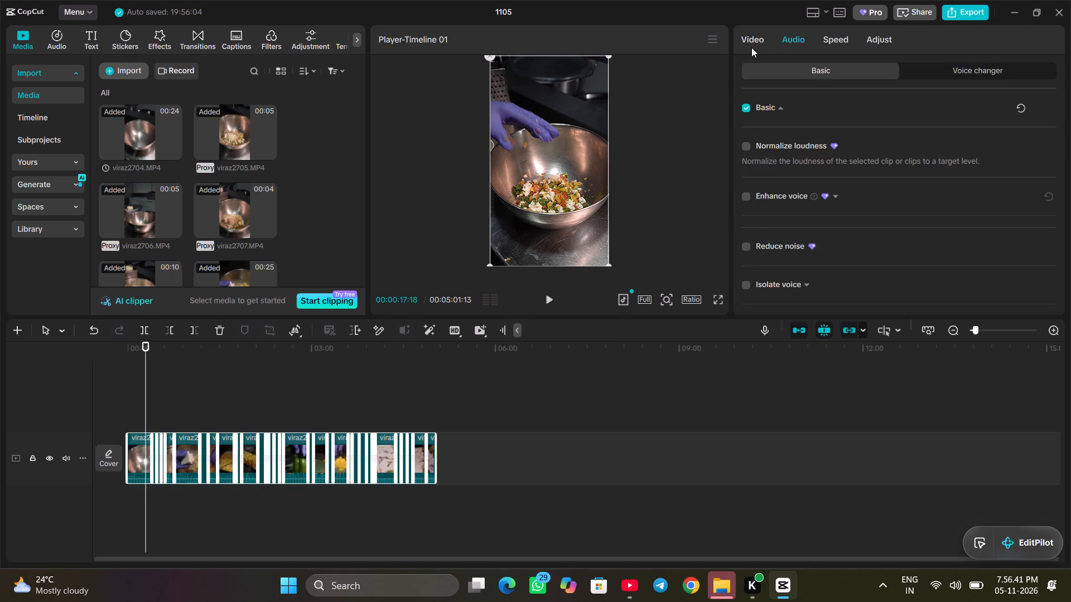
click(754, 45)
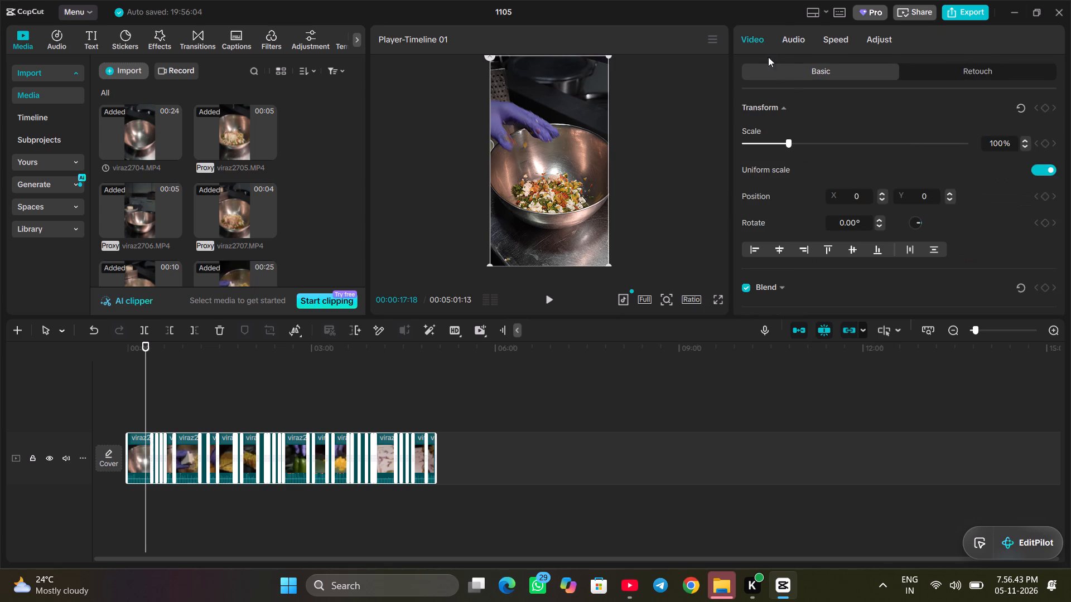
Look through the Basic video settings and the Face, Body and preset Retouch options for the selected timeline clips.
scroll(793, 96, down, 3)
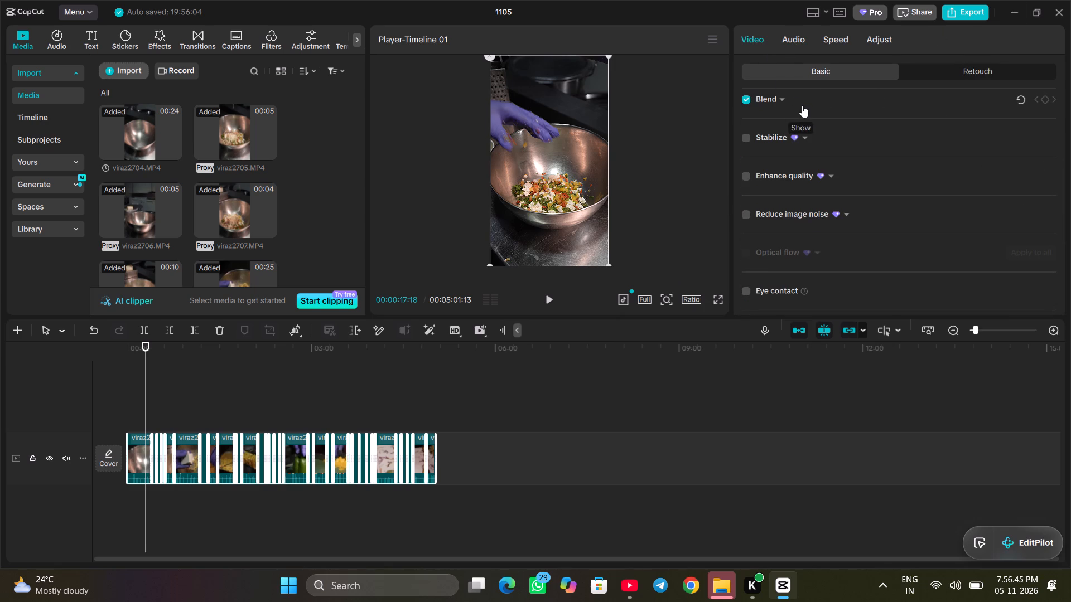
scroll(813, 115, up, 2)
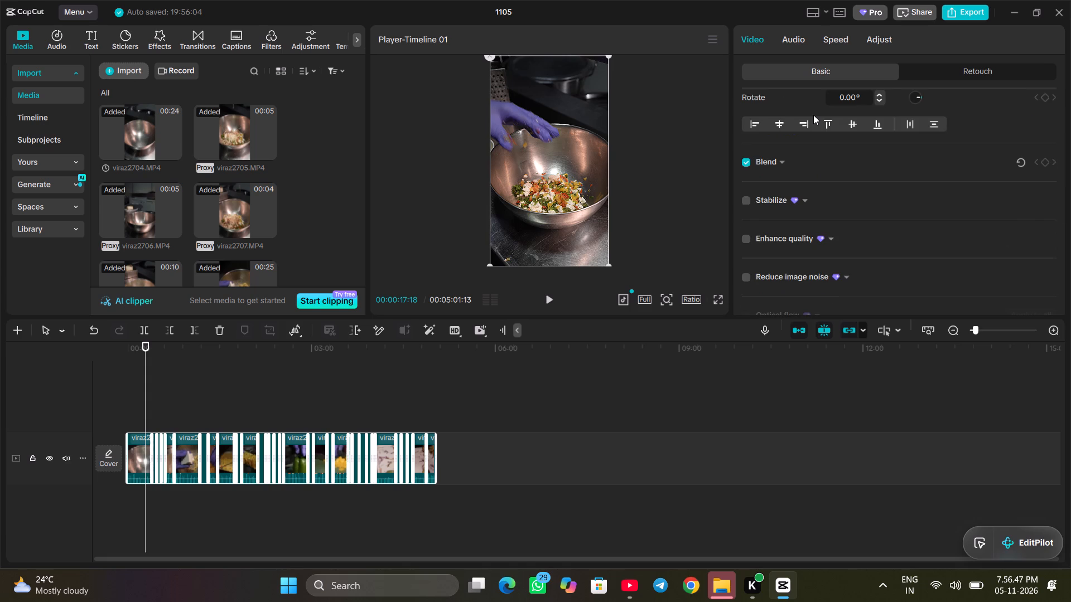
scroll(813, 115, up, 2)
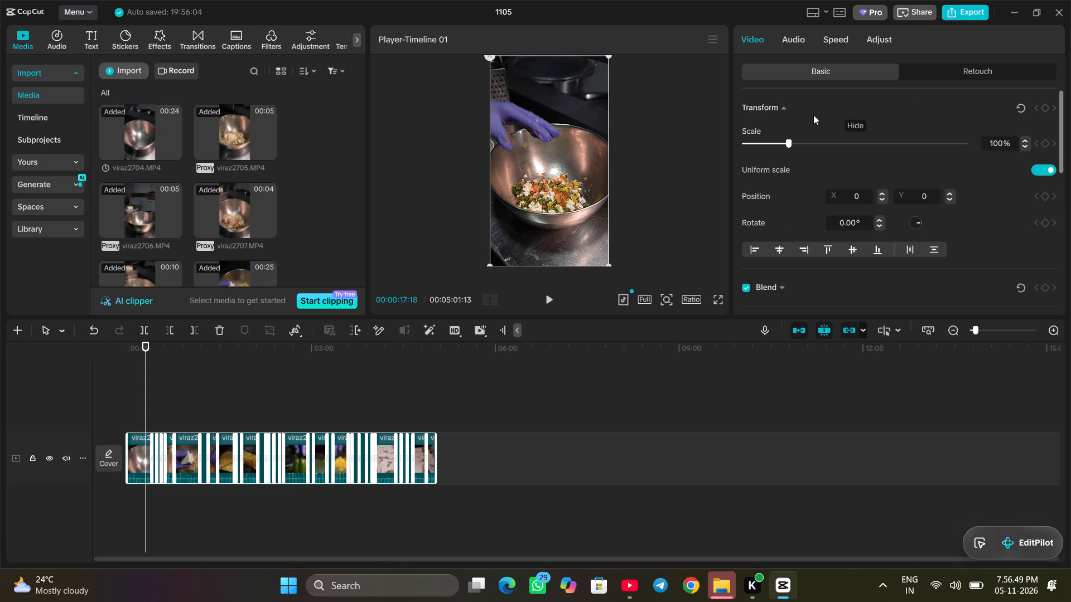
click(937, 72)
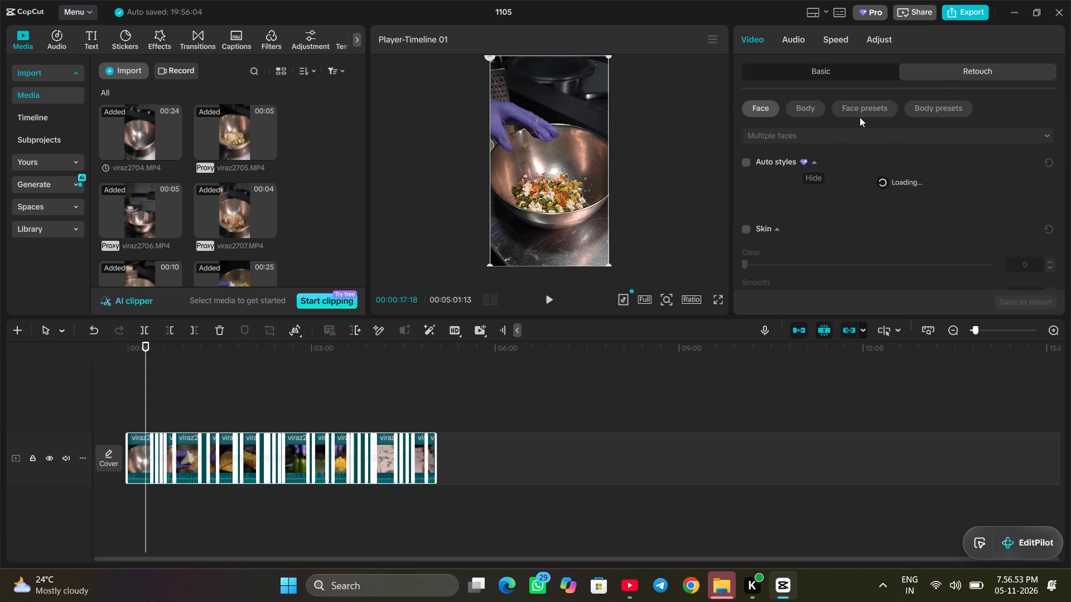
scroll(815, 175, down, 5)
scroll(815, 175, up, 5)
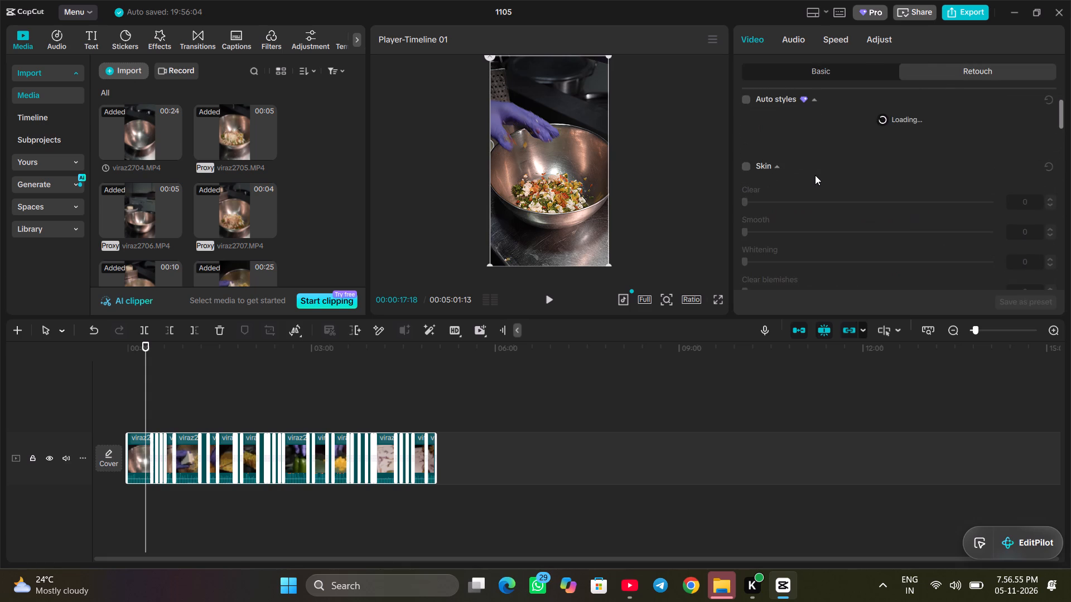
click(811, 136)
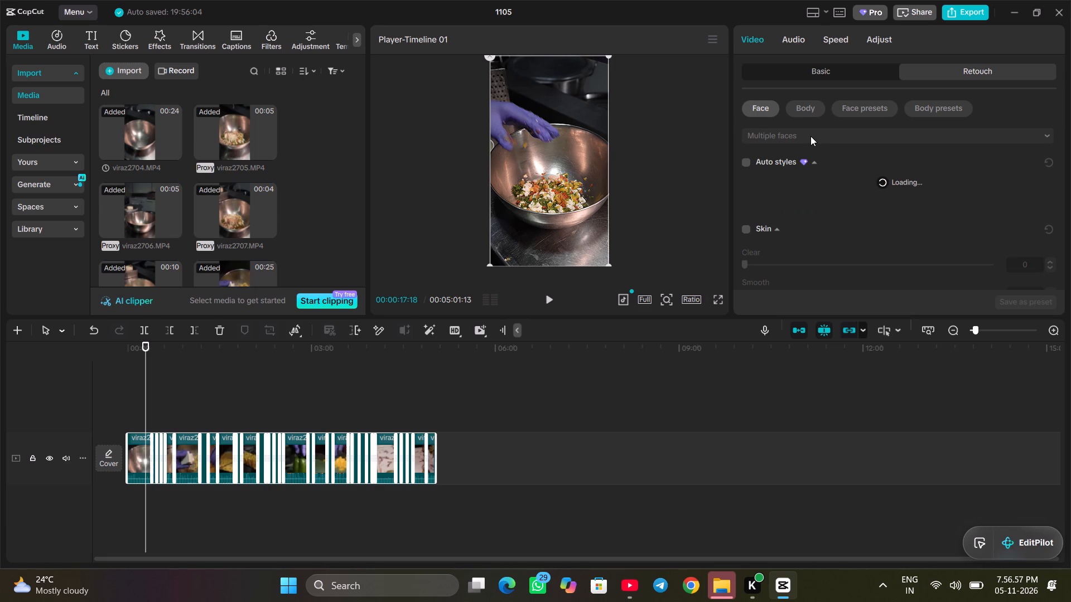
click(812, 113)
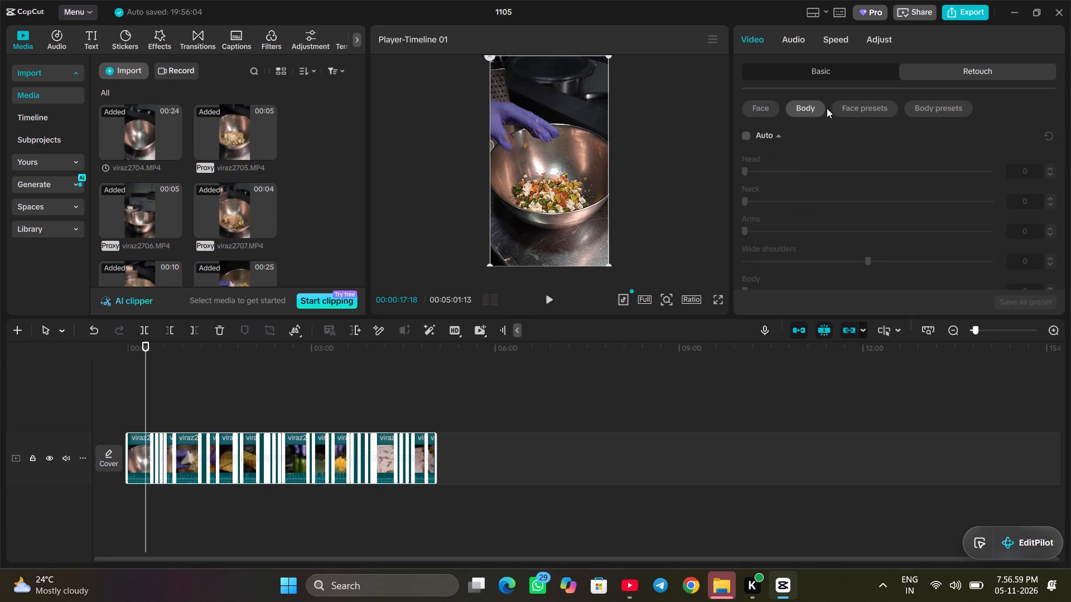
click(842, 106)
click(962, 109)
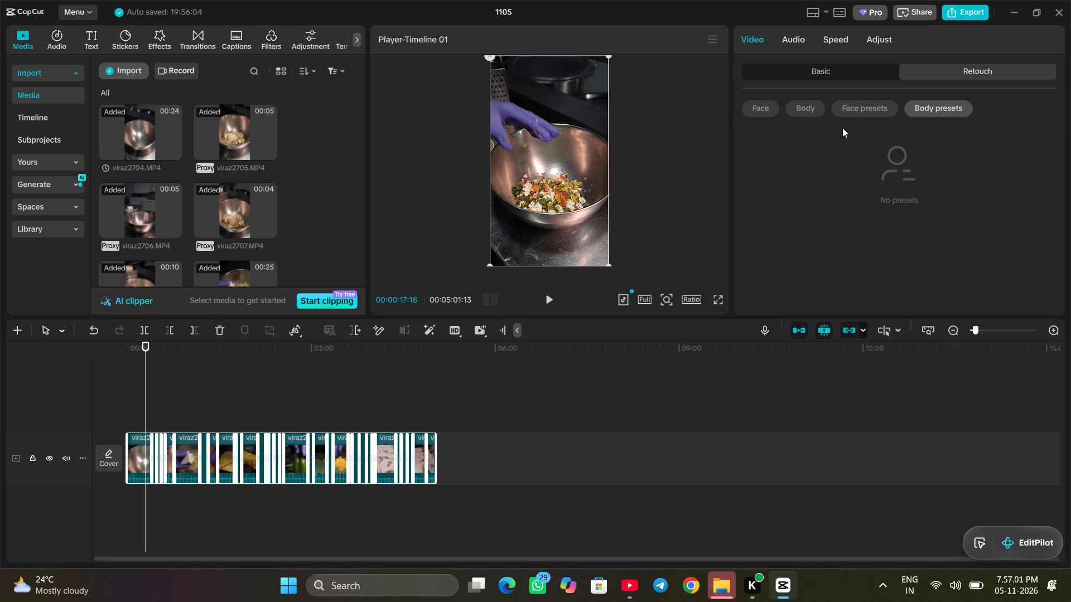
click(764, 108)
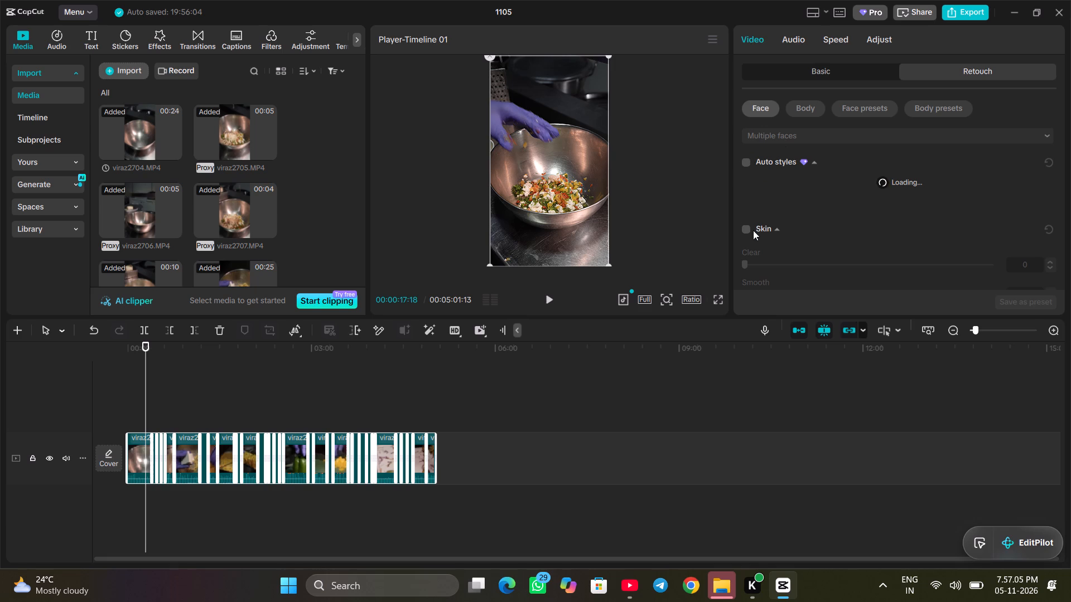
click(744, 161)
click(746, 164)
scroll(777, 171, down, 3)
scroll(777, 171, up, 4)
Review the export settings and export the timeline as 1105 to Downloads in 1080P, HEVC, mp4 at 30fps.
click(948, 13)
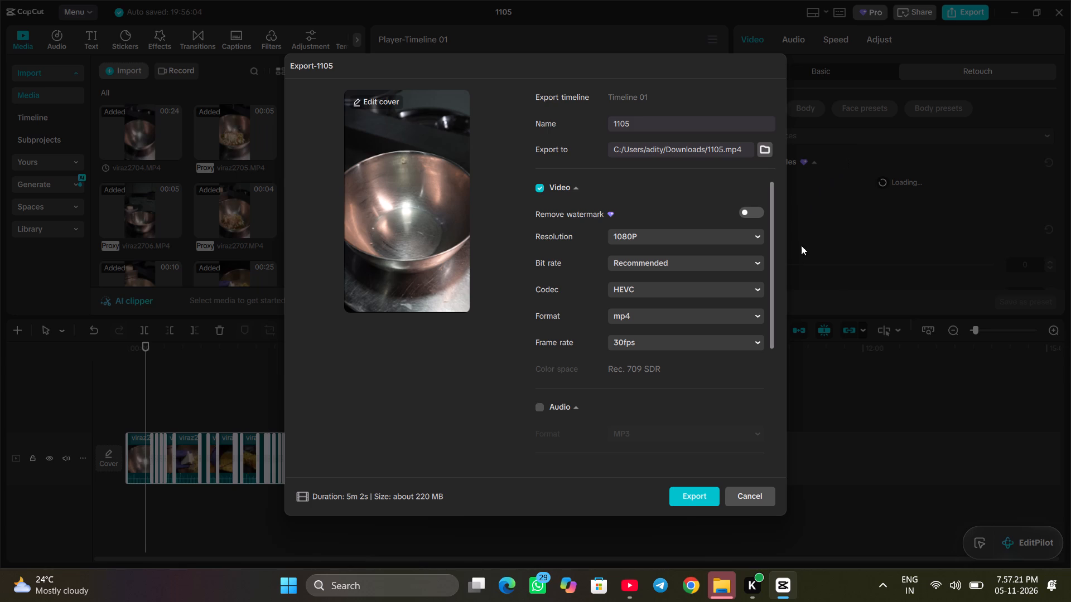
scroll(626, 337, down, 3)
scroll(630, 336, up, 1)
scroll(630, 336, down, 1)
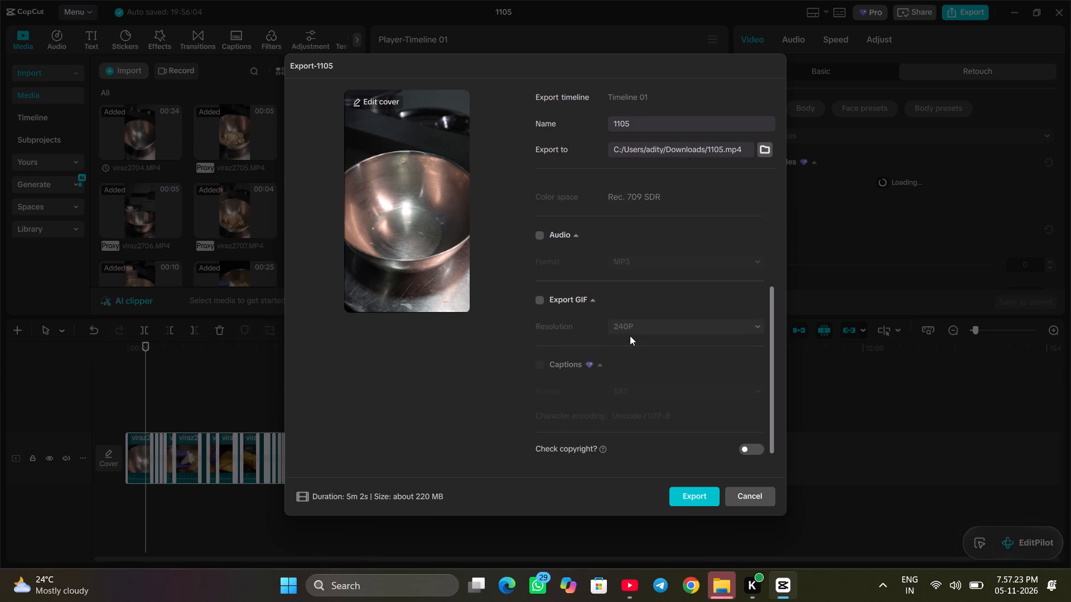
scroll(630, 336, down, 2)
scroll(630, 318, up, 2)
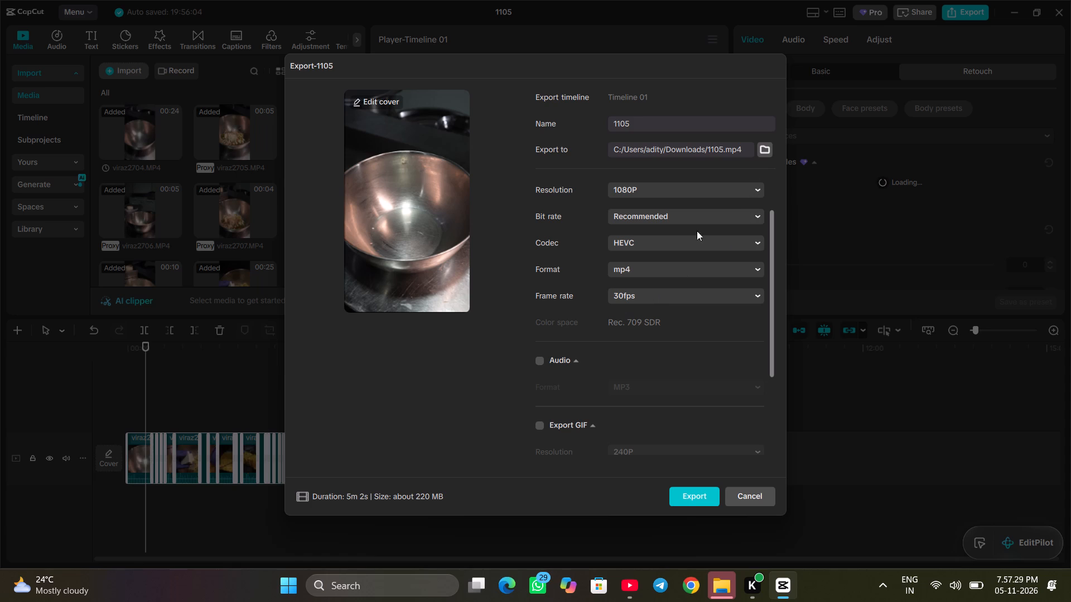
click(682, 493)
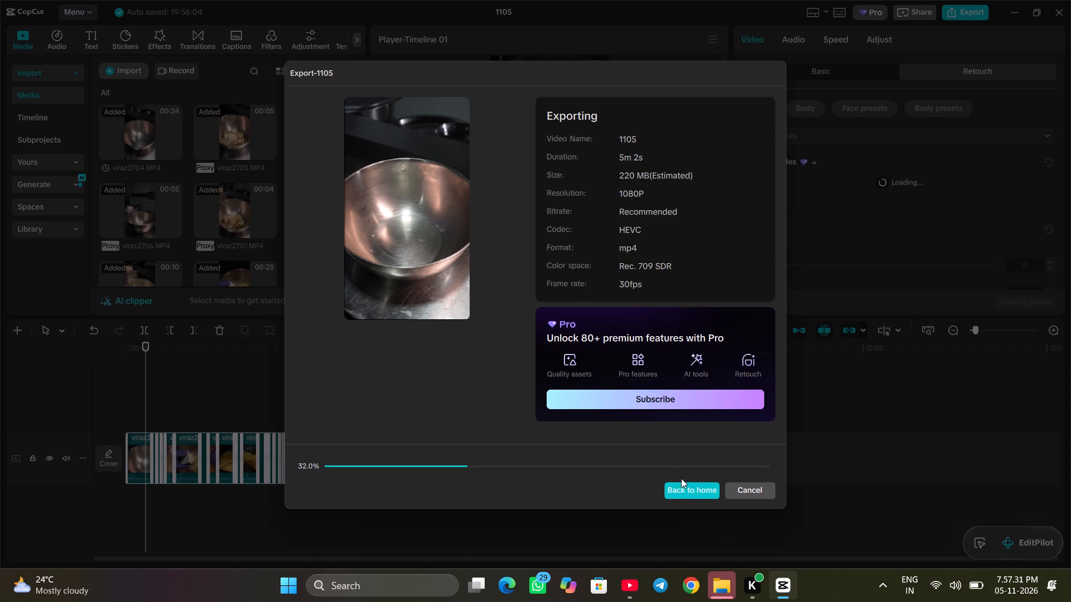
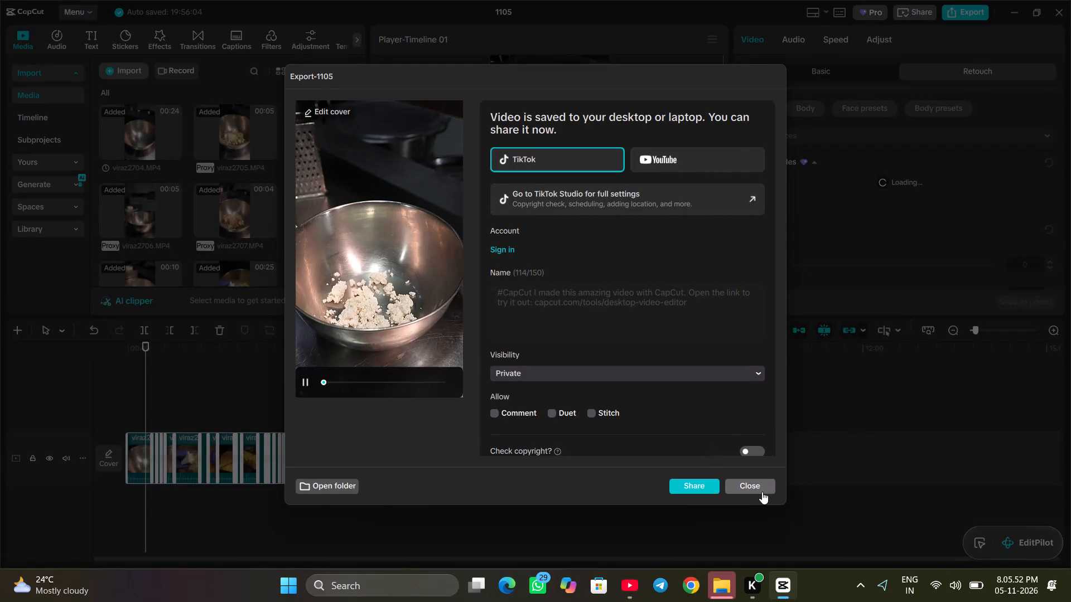
Close the completed export window for 1105 without sharing the video.
click(751, 486)
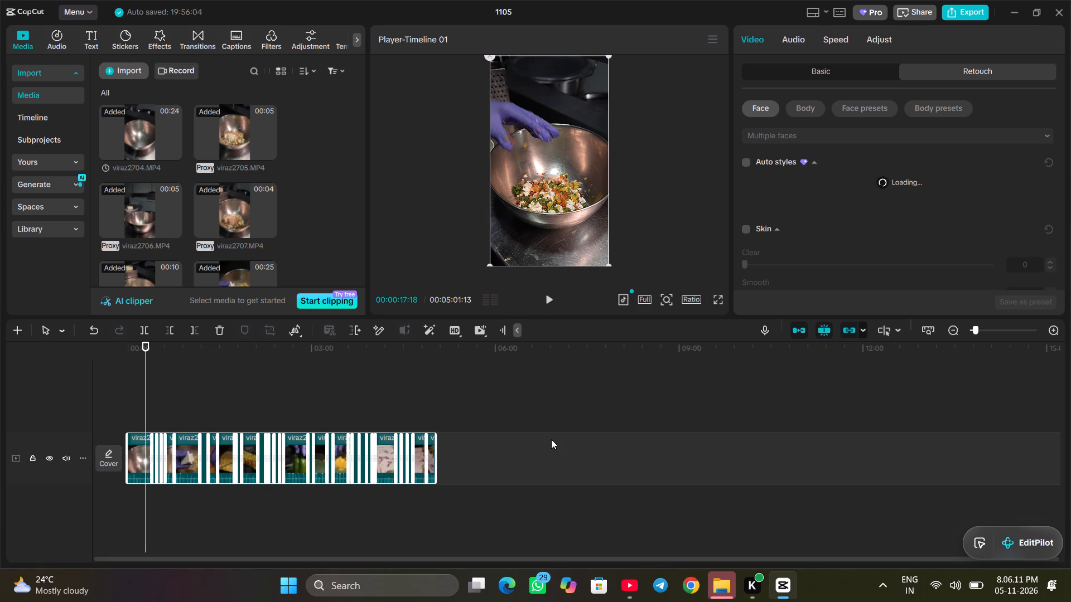
Preview the assembled timeline from the playhead at about 17 seconds.
click(549, 298)
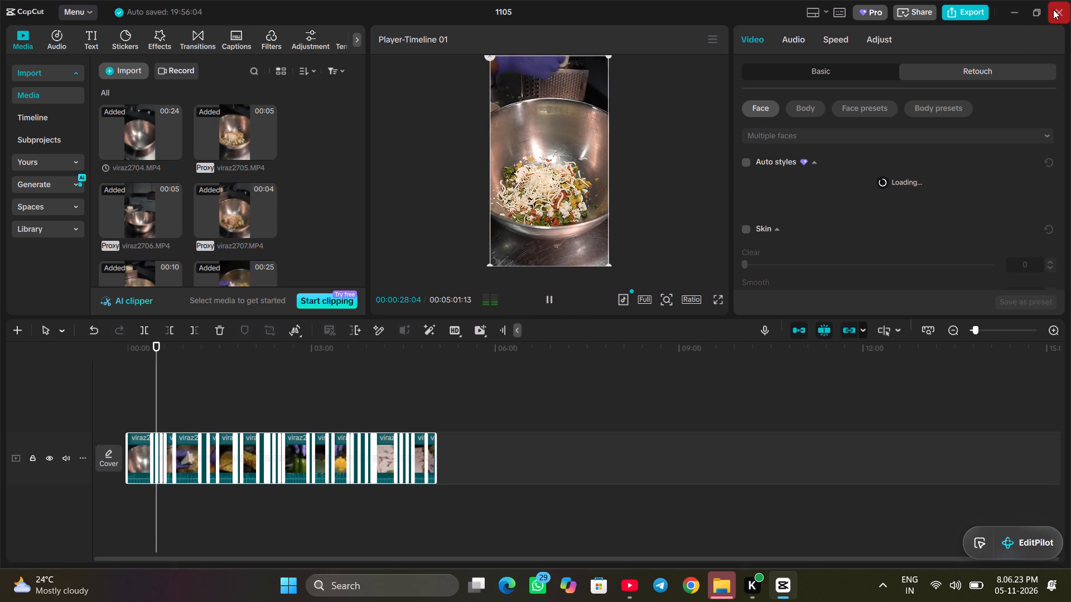
Create a new project, leaving project 1105 automatically saved.
click(24, 42)
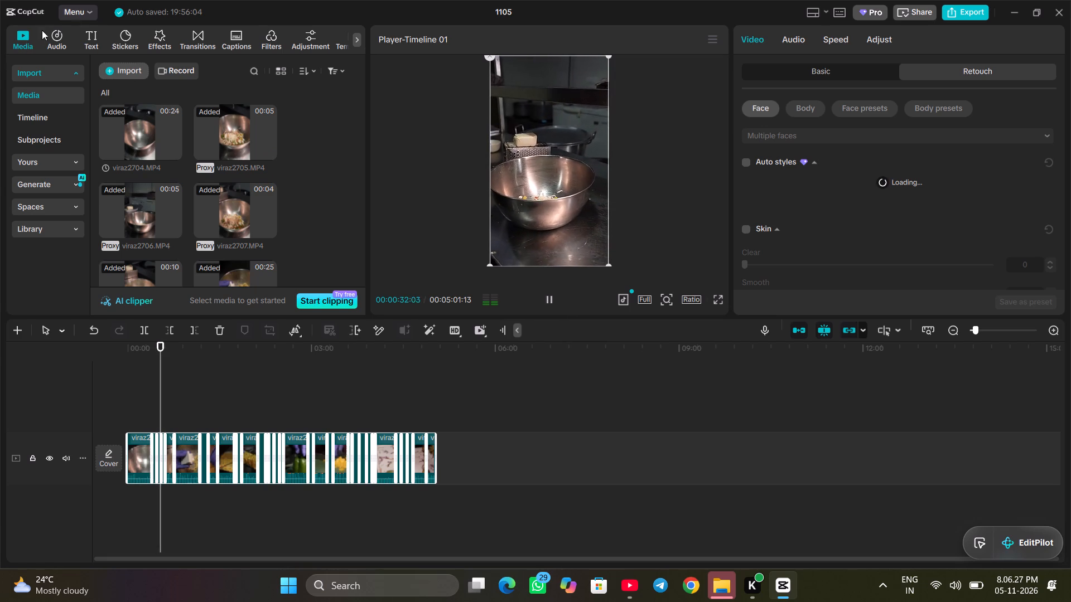
click(79, 13)
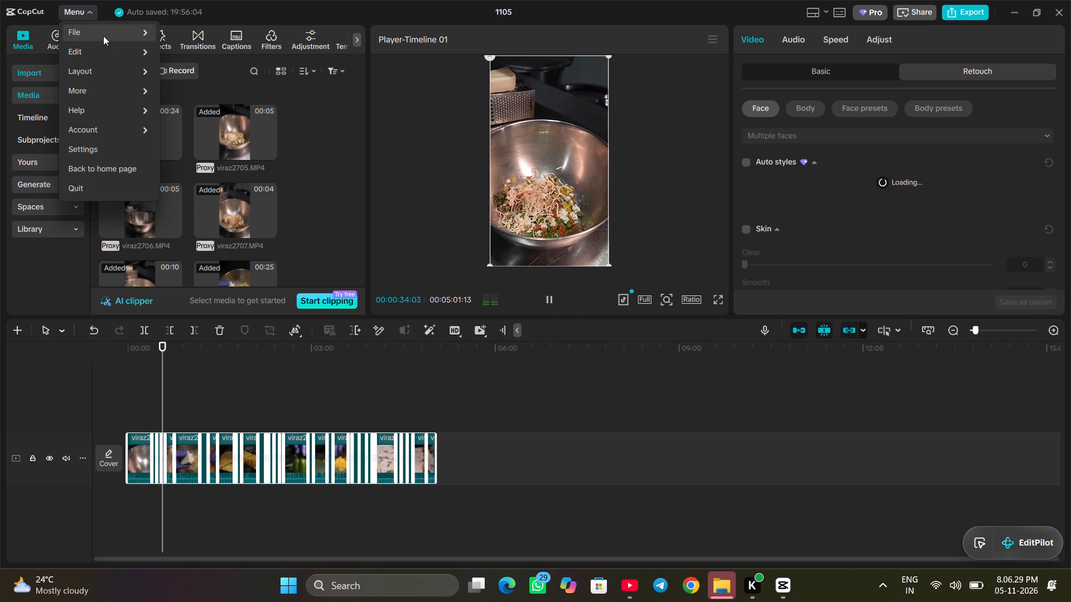
click(211, 28)
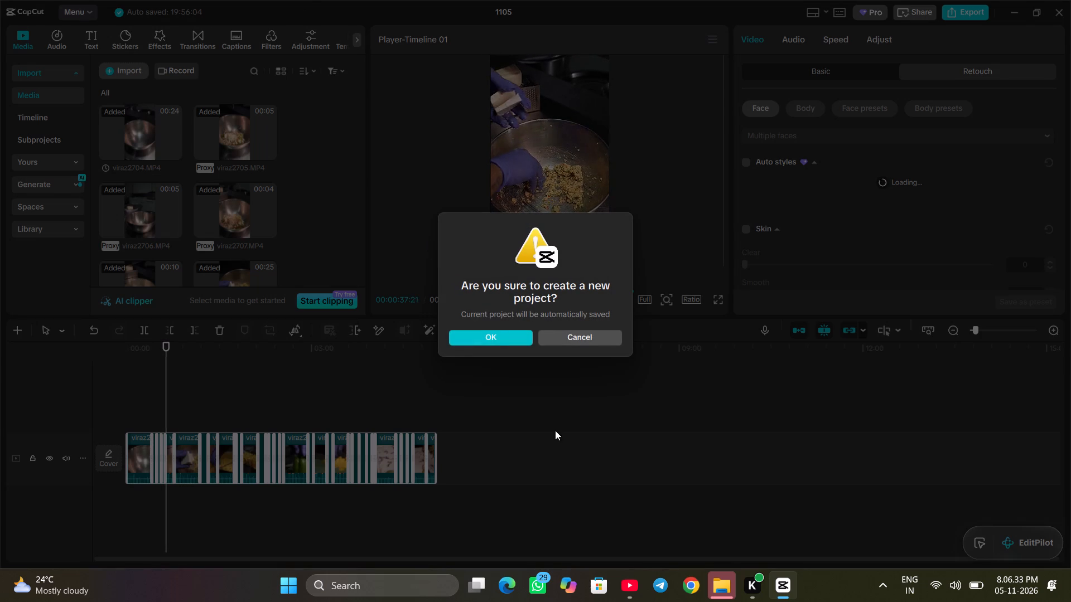
click(487, 340)
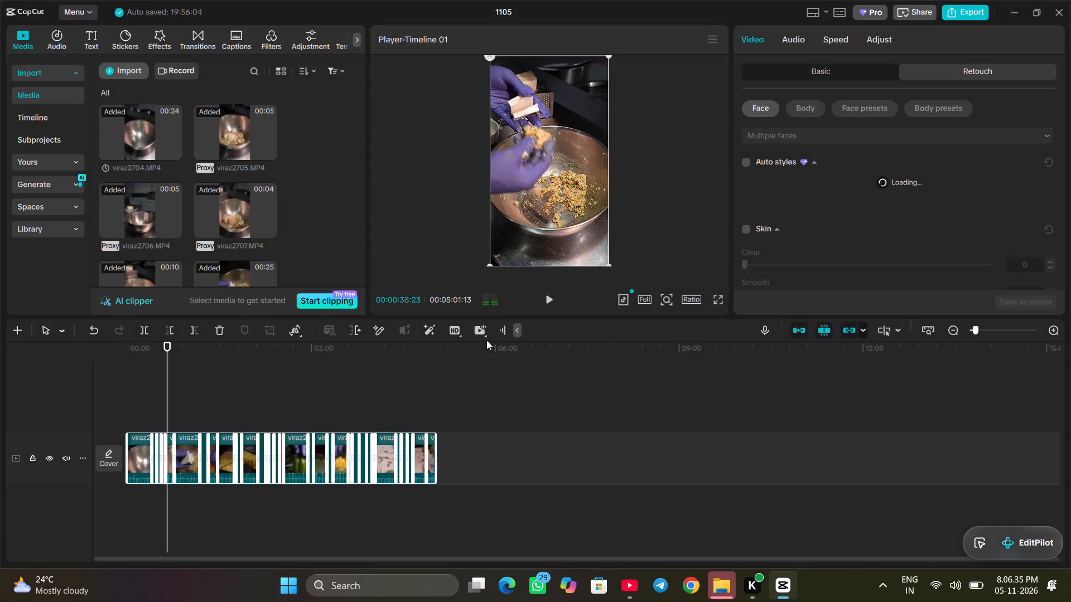
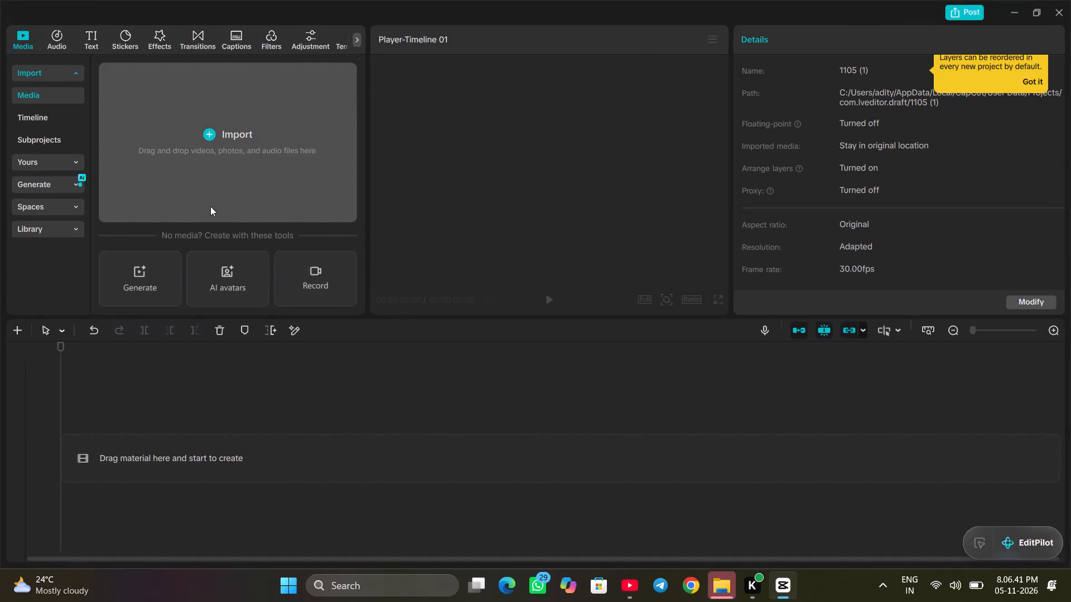
Import 1105.mp4 from the device's Downloads folder into the new project.
click(225, 174)
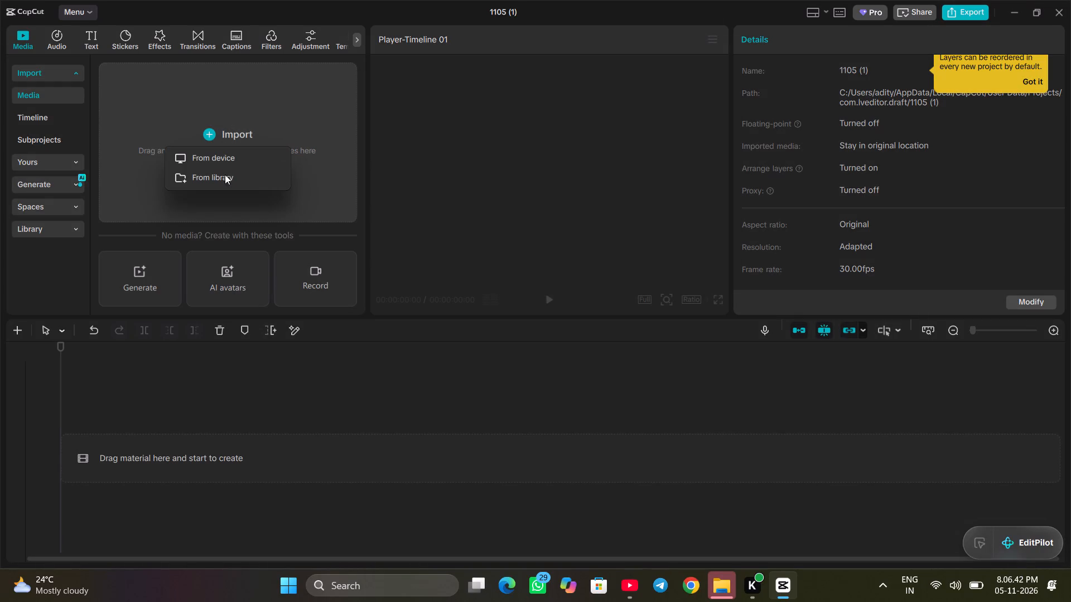
click(225, 163)
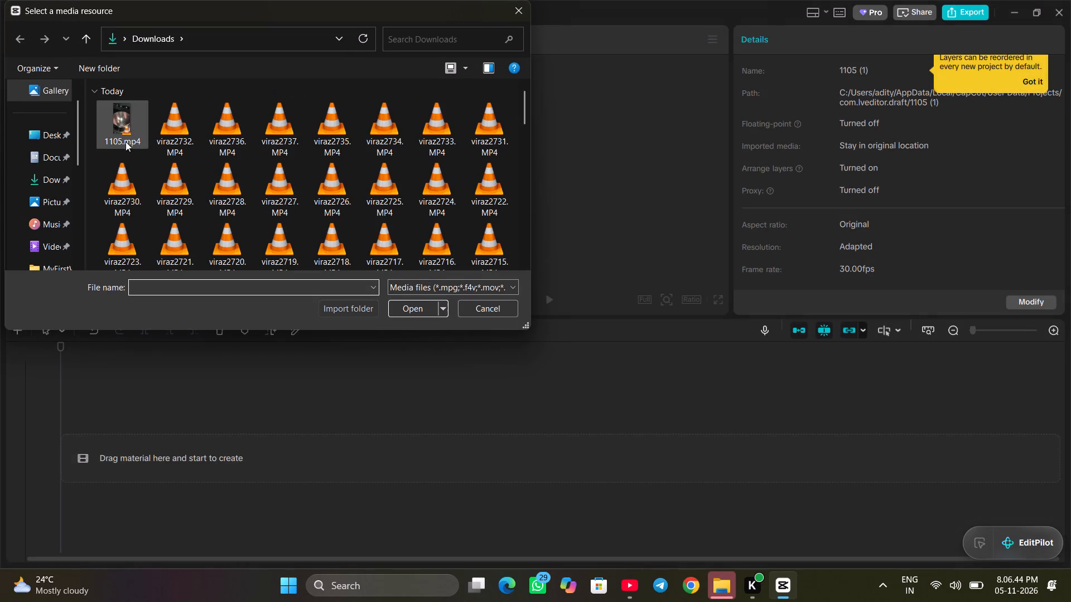
click(102, 126)
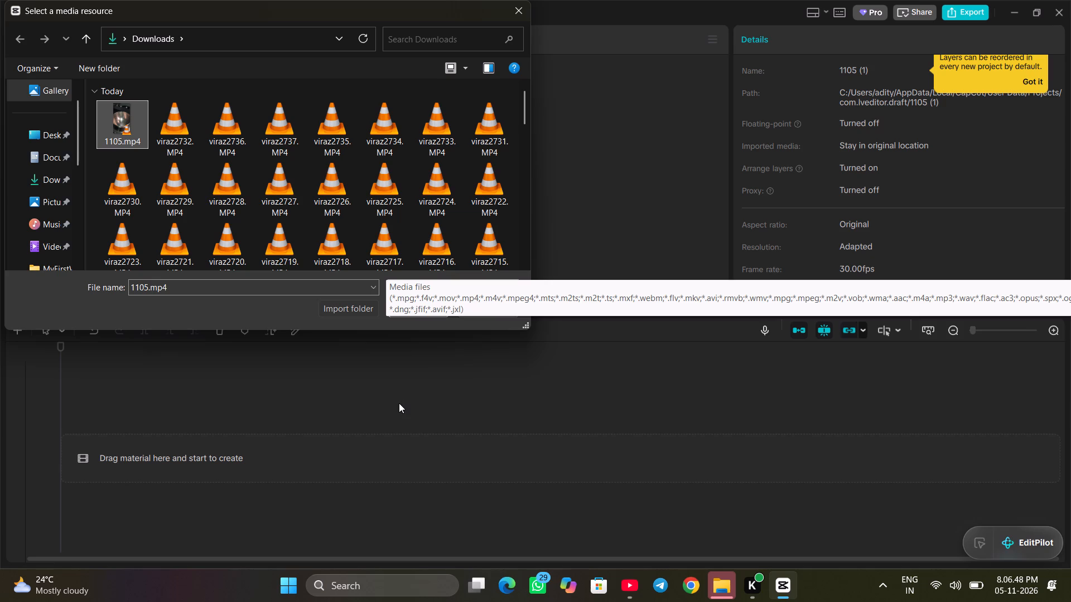
click(414, 387)
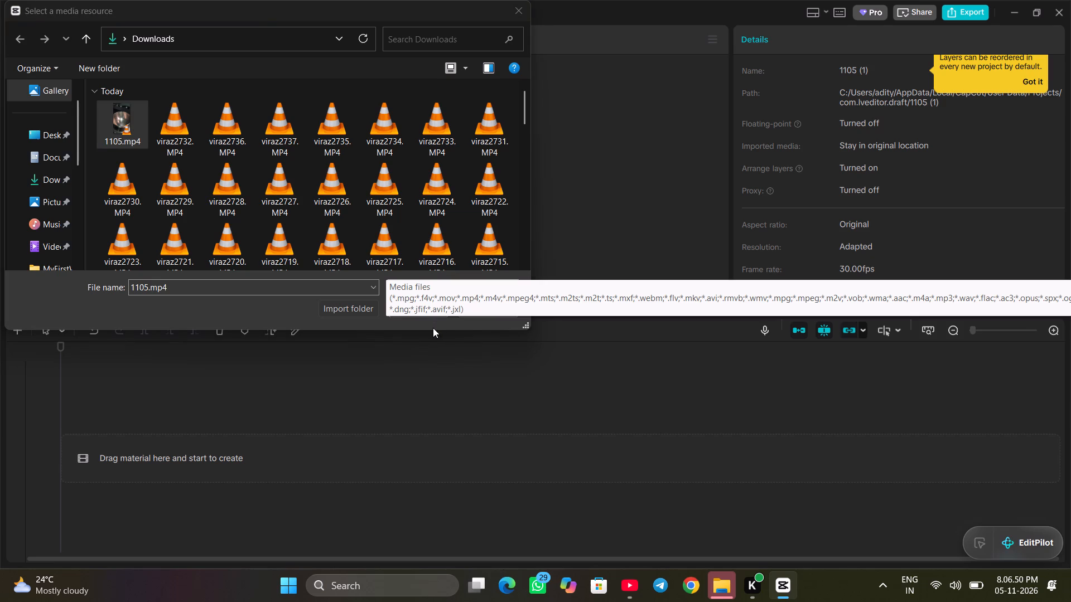
click(433, 309)
click(423, 308)
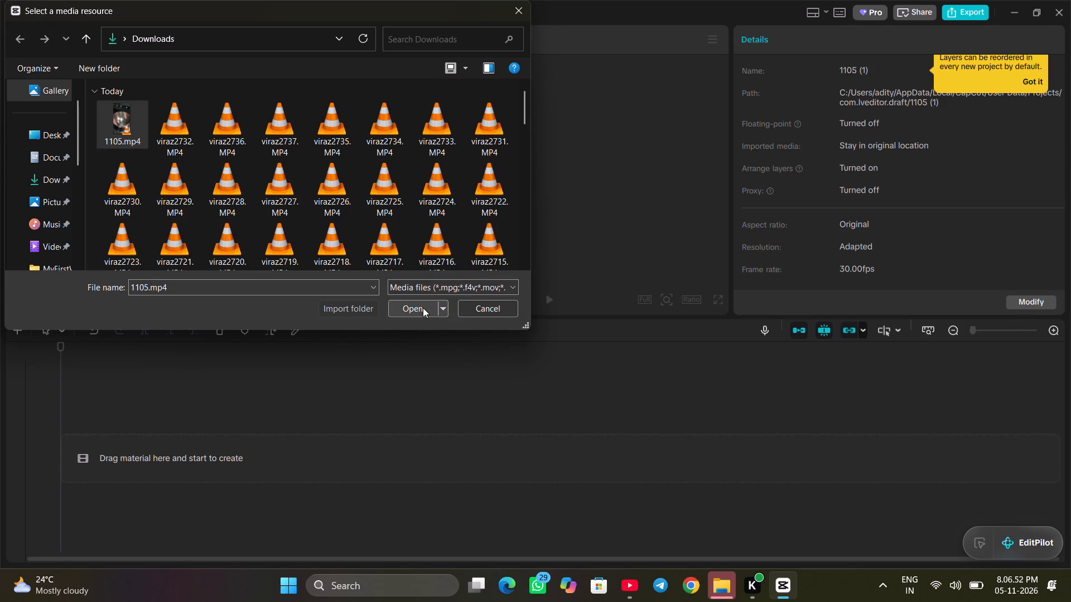
click(421, 308)
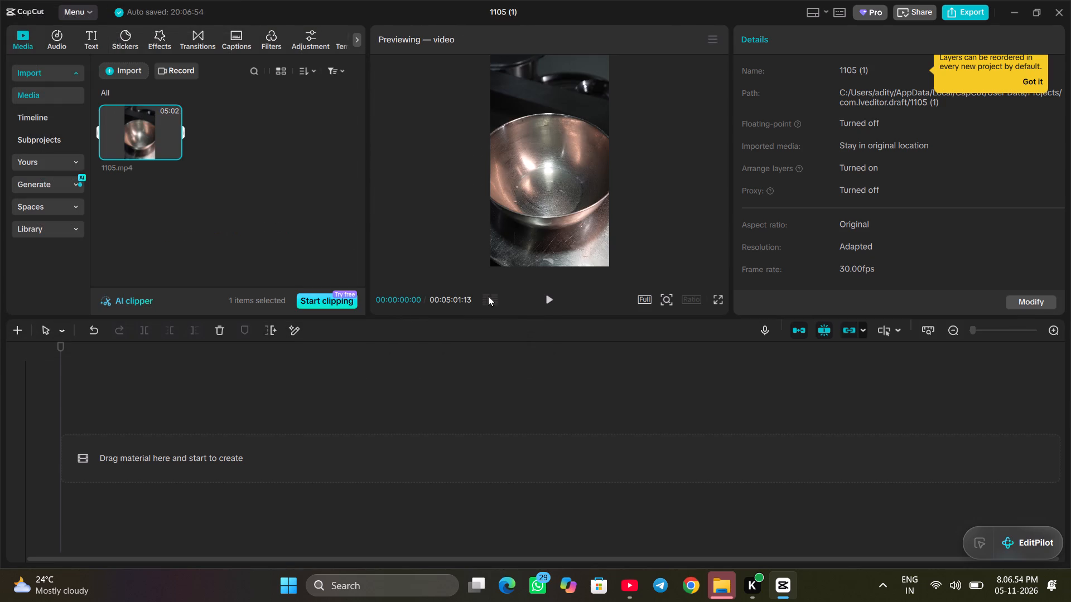
Preview the imported 1105.mp4 in full screen and with an enlarged preview zoom, pausing at about 20 seconds.
click(549, 306)
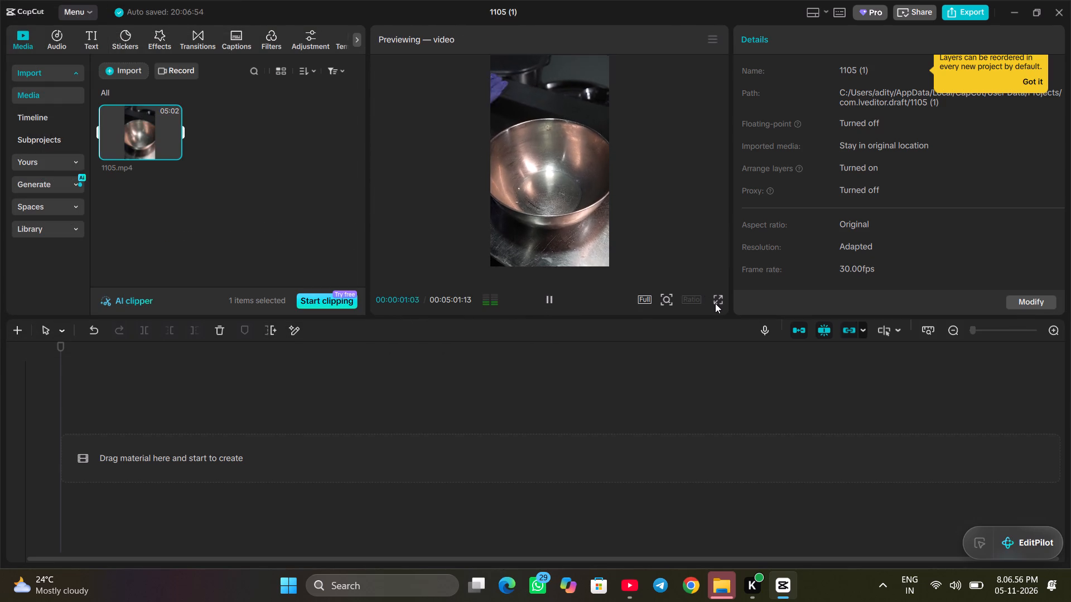
click(715, 303)
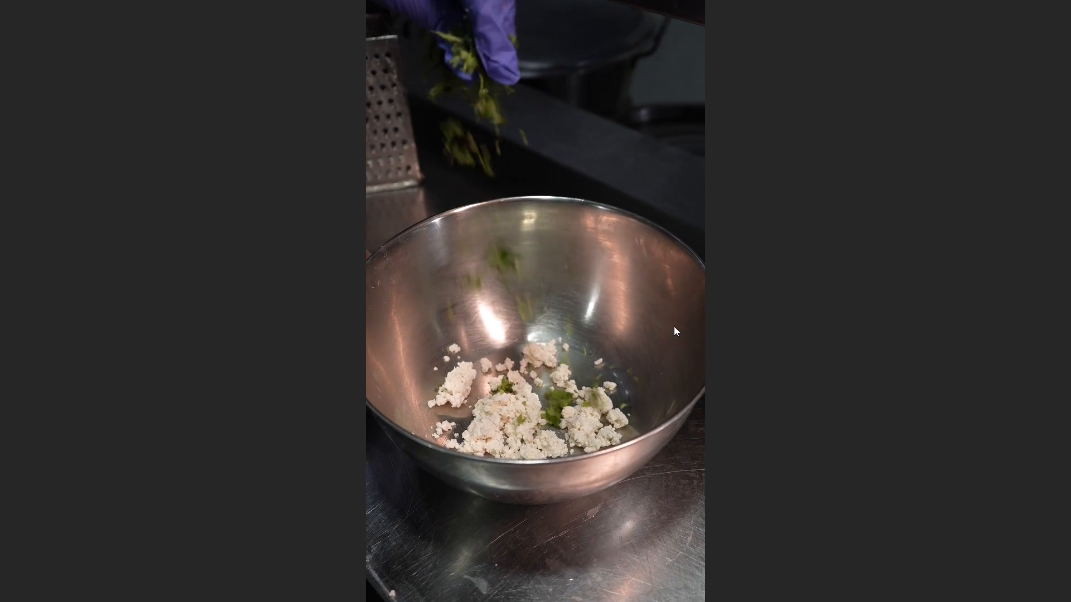
click(641, 334)
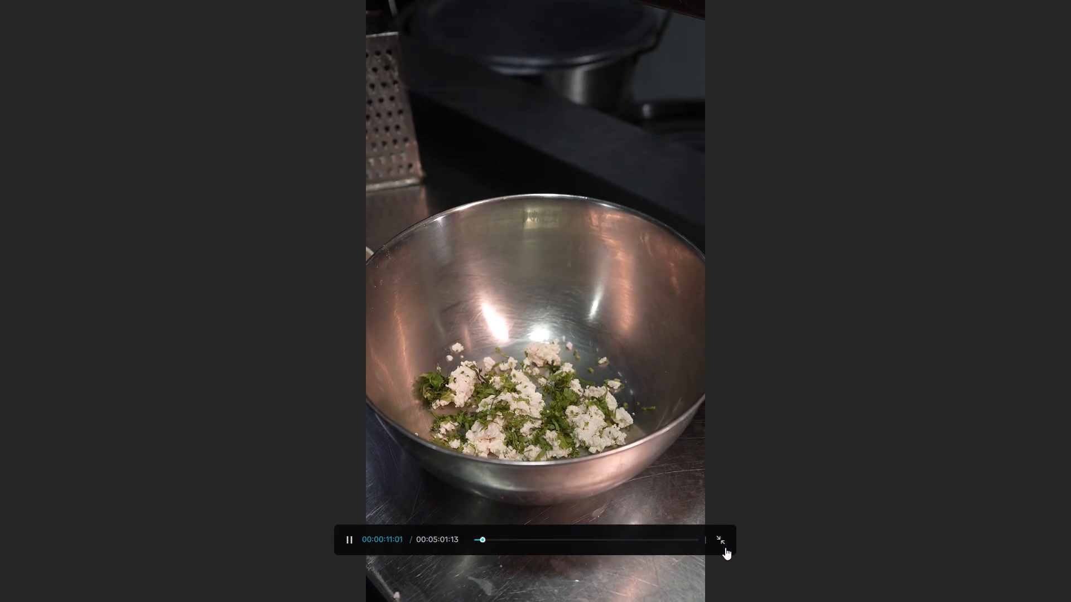
click(725, 547)
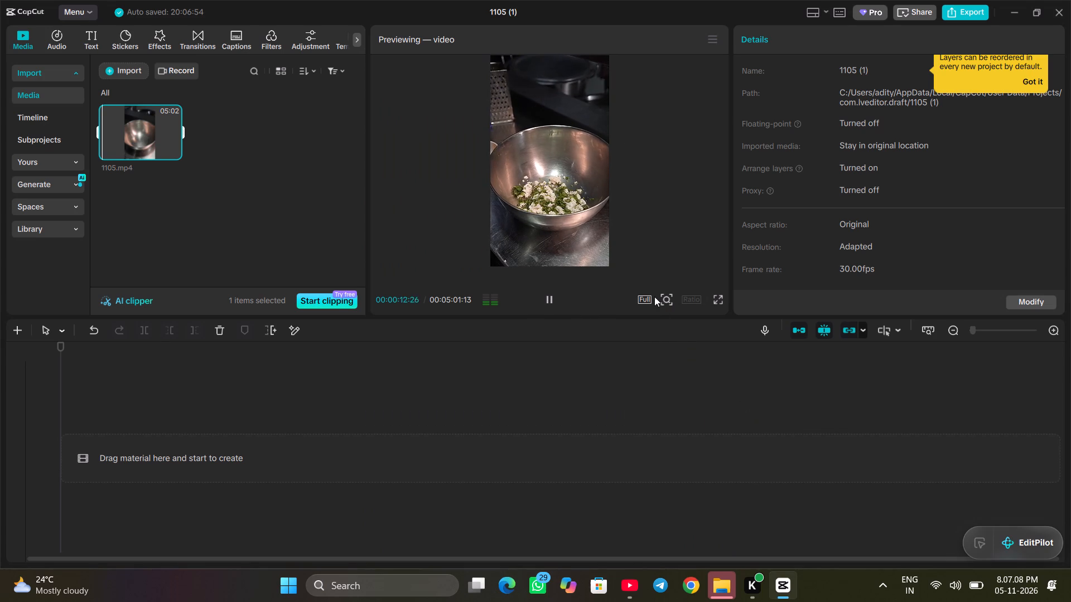
click(668, 297)
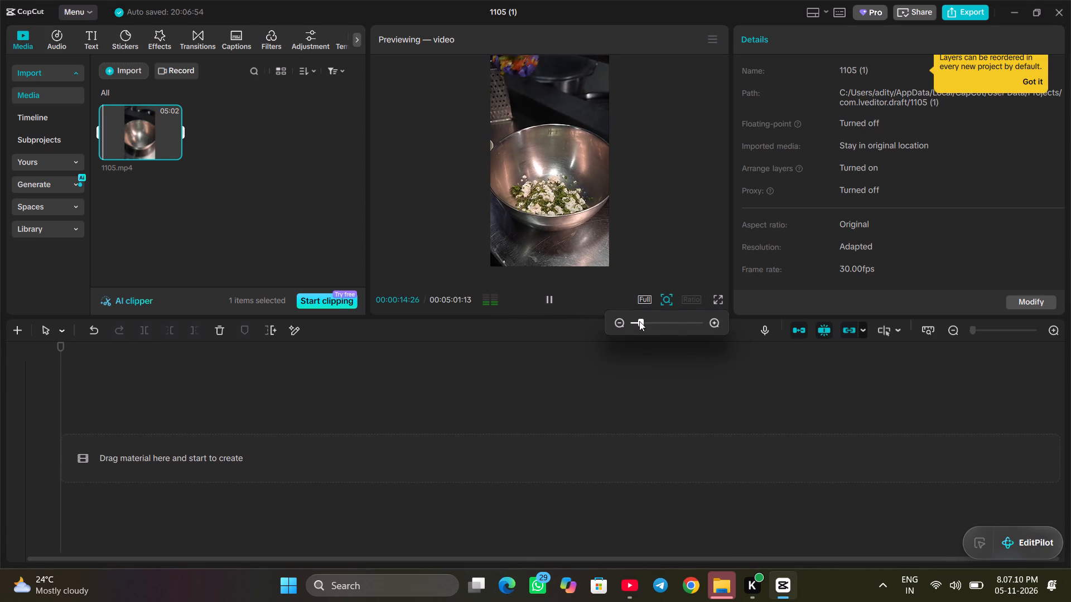
drag(639, 321, 687, 331)
click(668, 321)
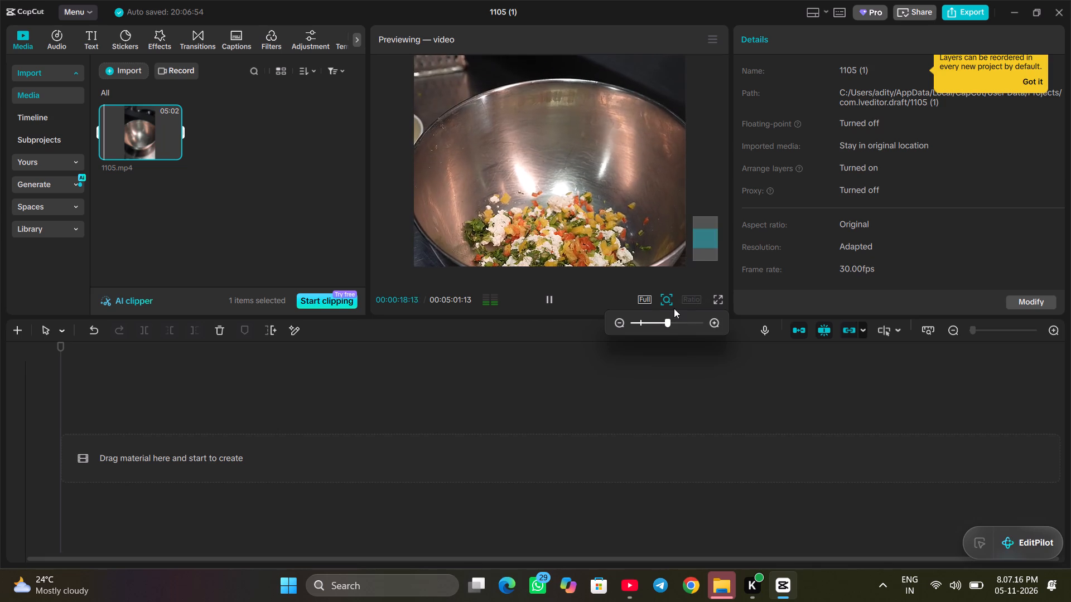
click(555, 299)
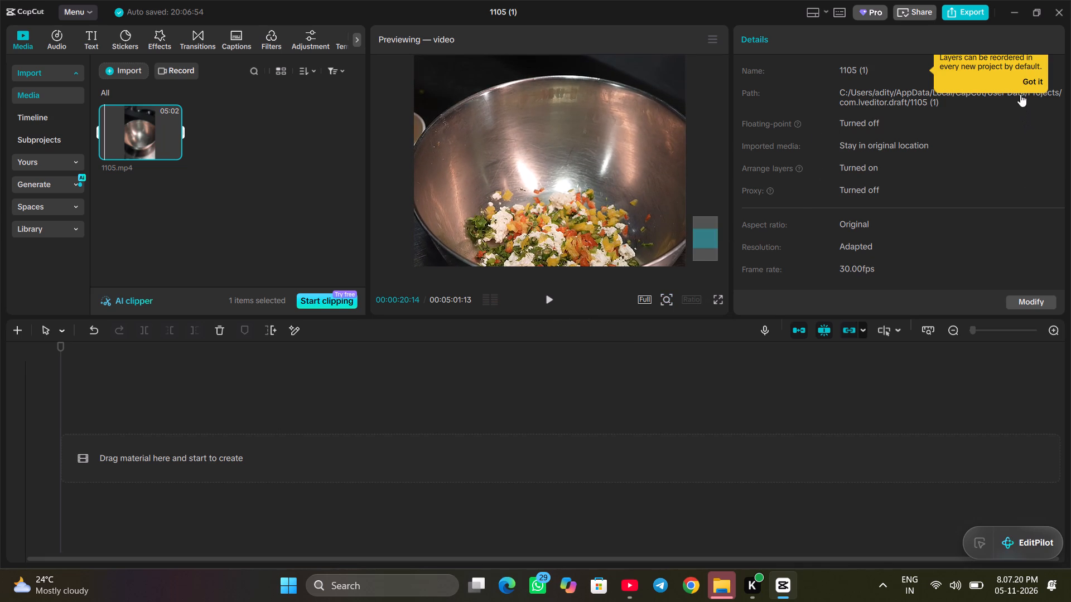
Dismiss the layer-order tip and place 1105.mp4 at the start of the empty timeline.
click(1035, 85)
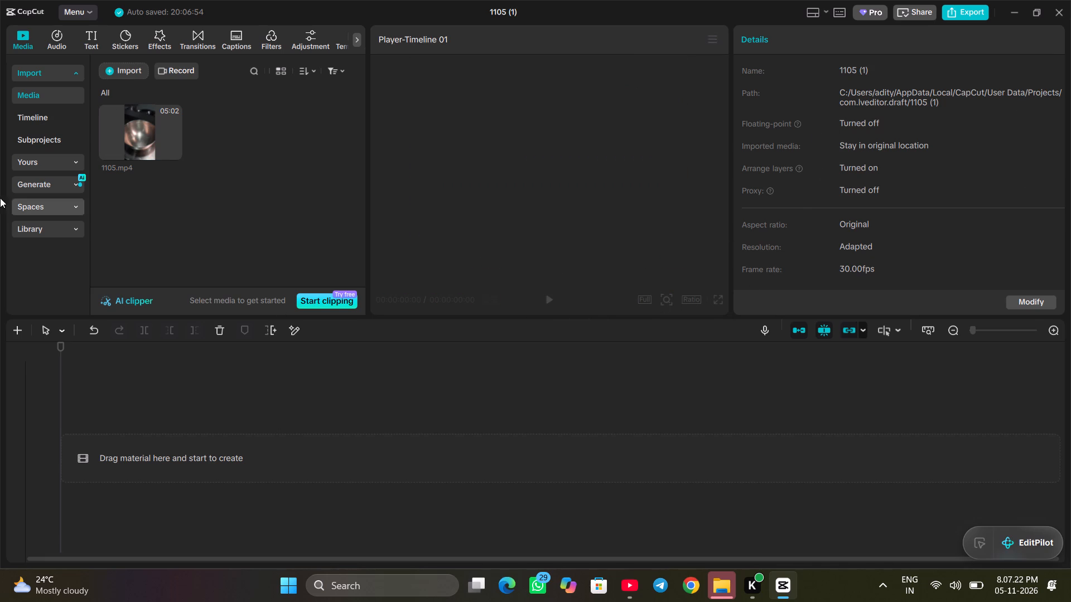
drag(153, 147, 152, 497)
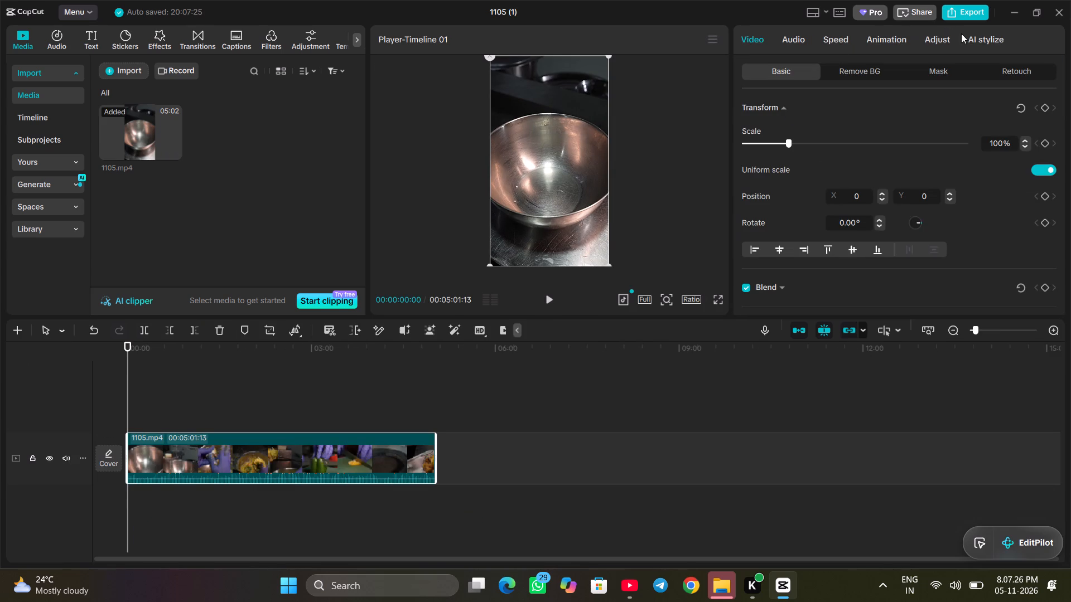
Set the colour temperature of the 1105.mp4 timeline clip to -16.
click(941, 42)
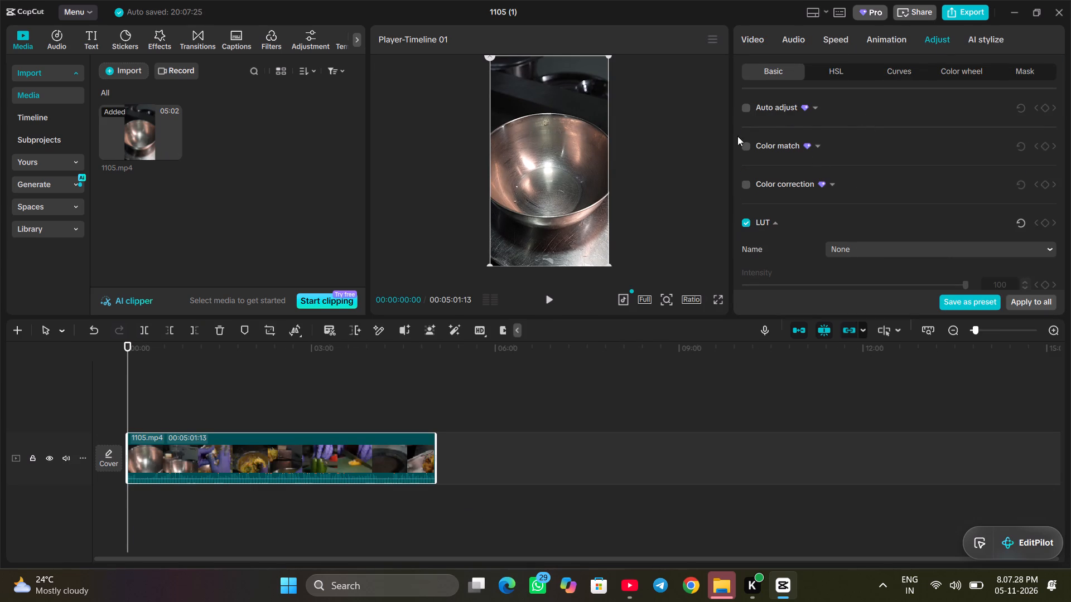
scroll(826, 150, down, 3)
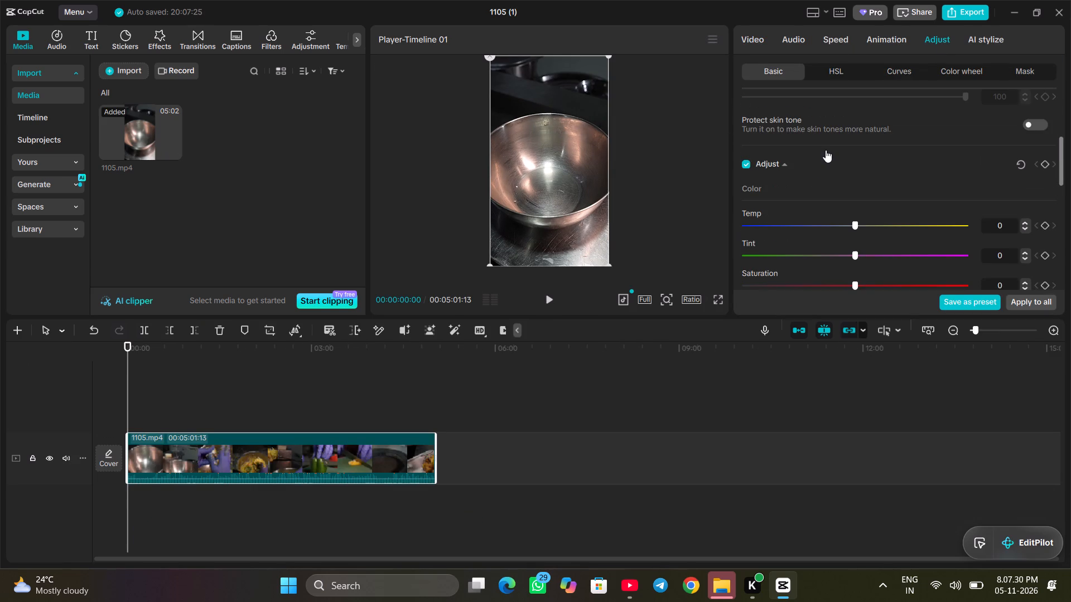
scroll(826, 150, down, 1)
drag(852, 159, 818, 187)
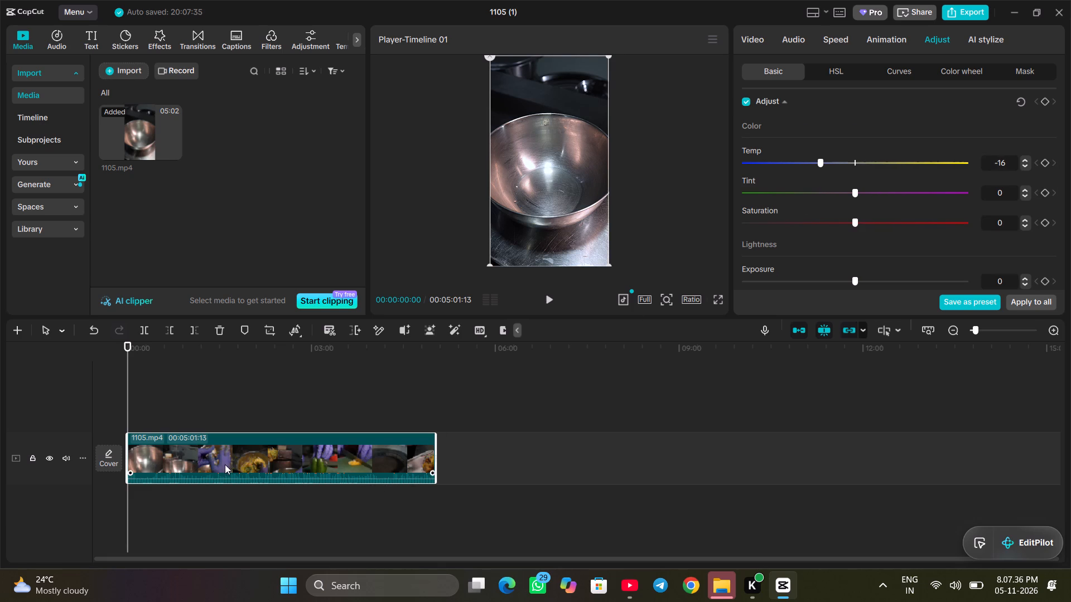
Check the colour-adjusted clip at several points, playing and pausing it between about 1:45 and 1:50.
click(170, 415)
click(182, 394)
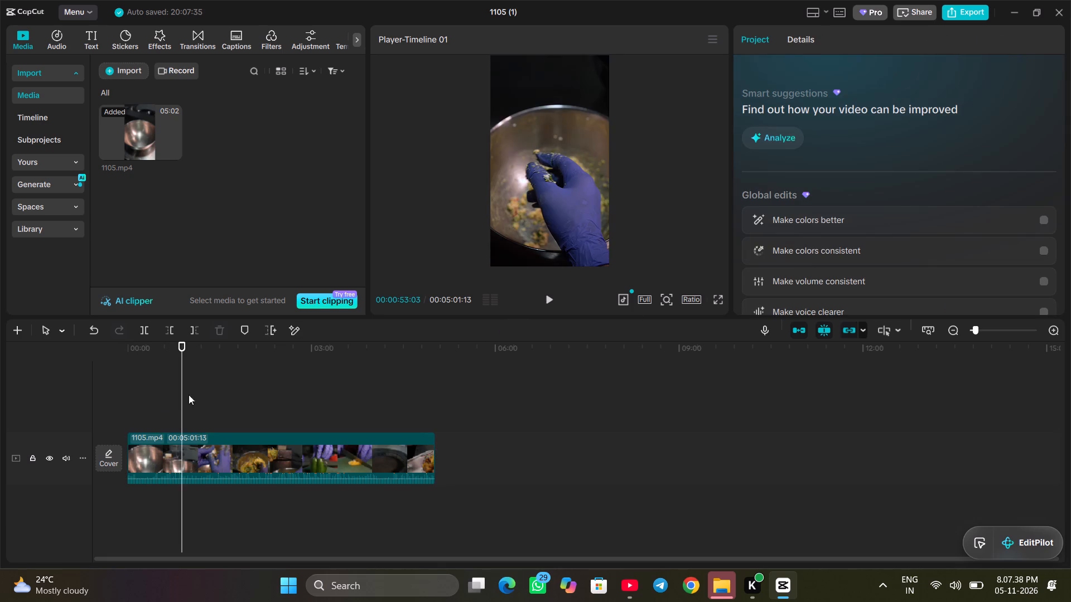
click(212, 399)
click(235, 401)
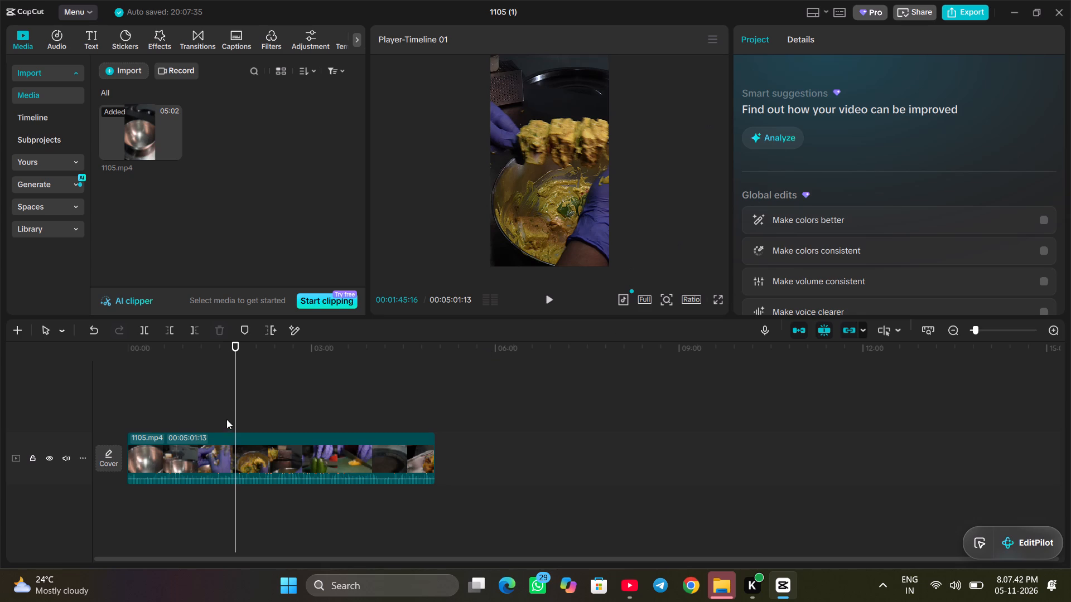
click(545, 309)
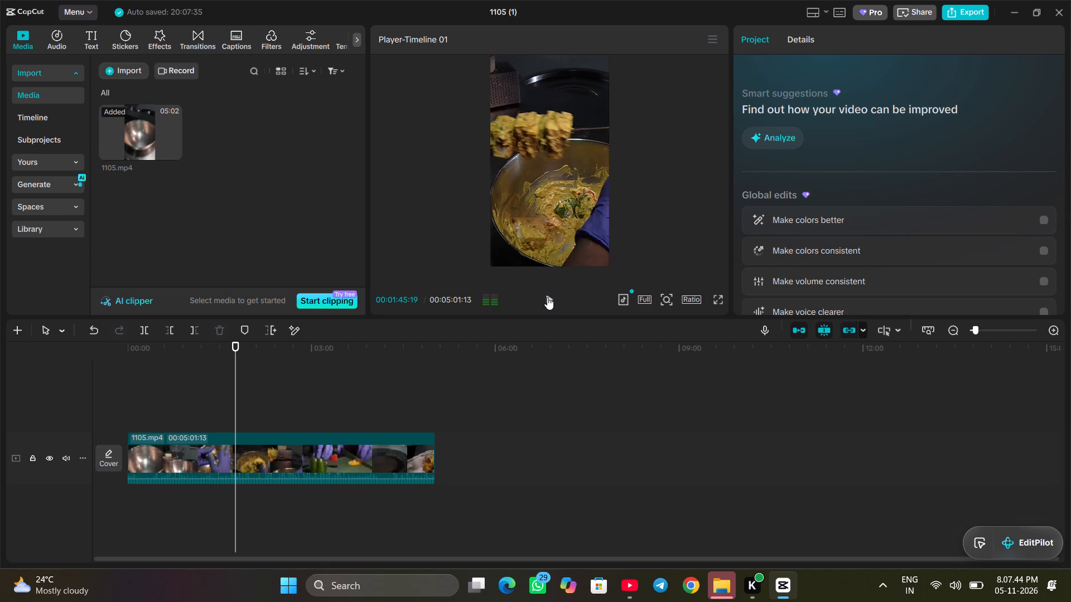
click(547, 297)
click(547, 297)
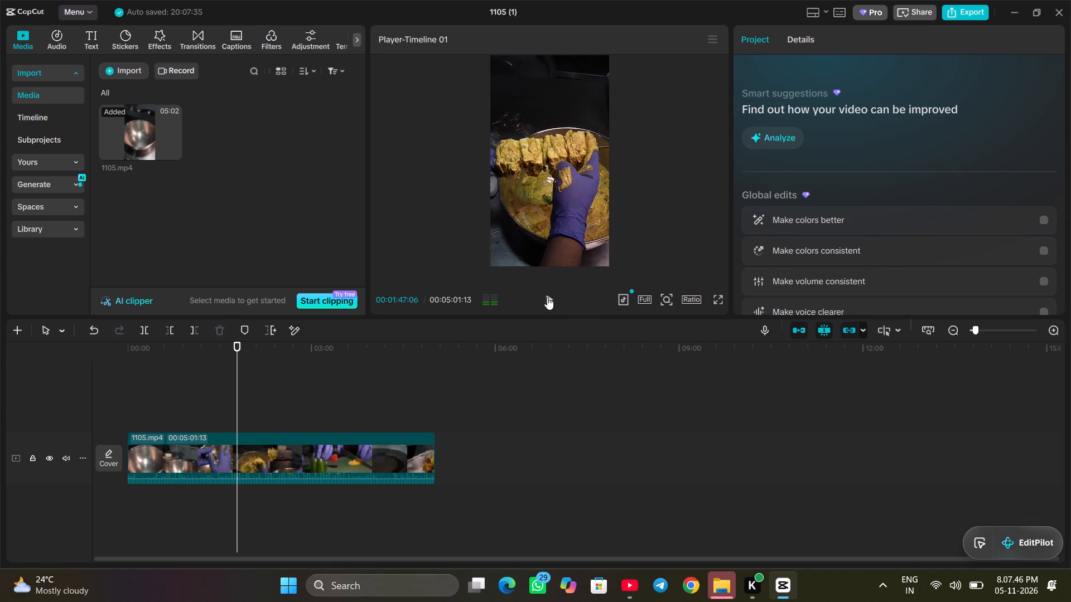
click(547, 297)
double_click(547, 297)
double_click(547, 297)
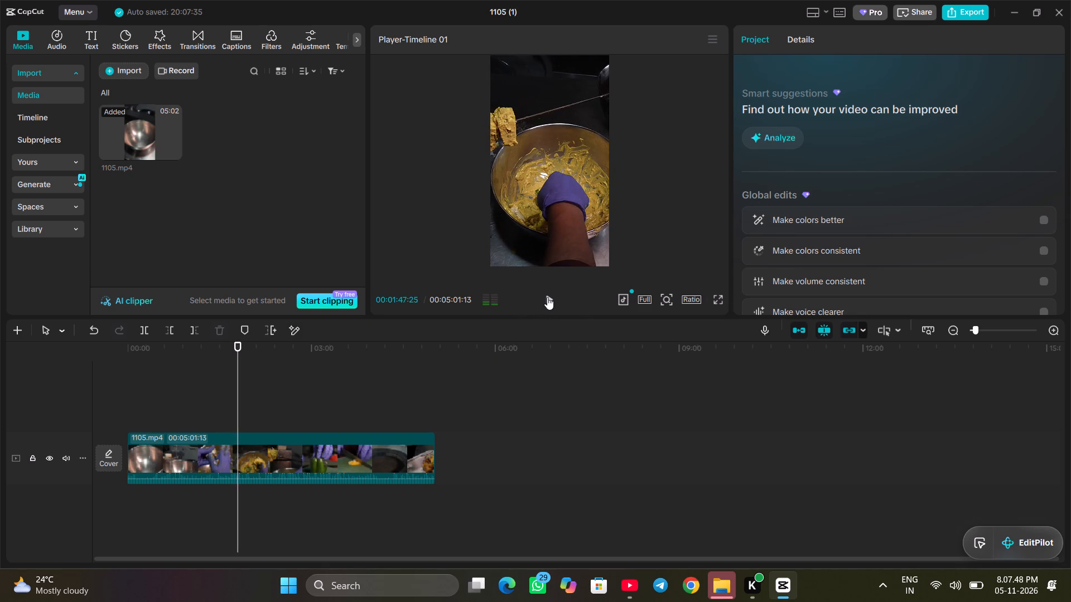
double_click(547, 297)
click(547, 297)
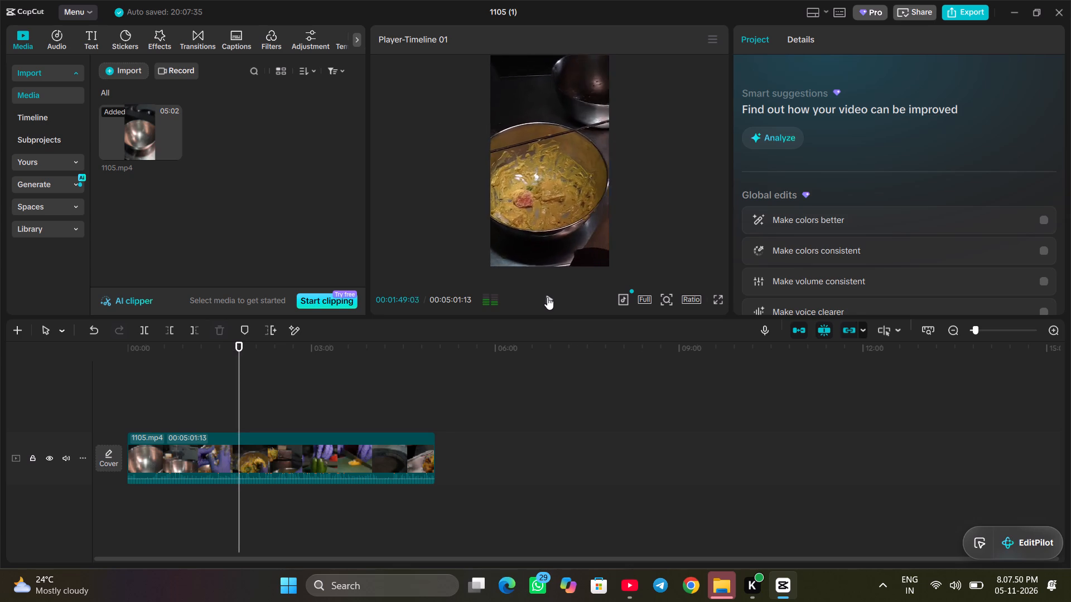
click(547, 297)
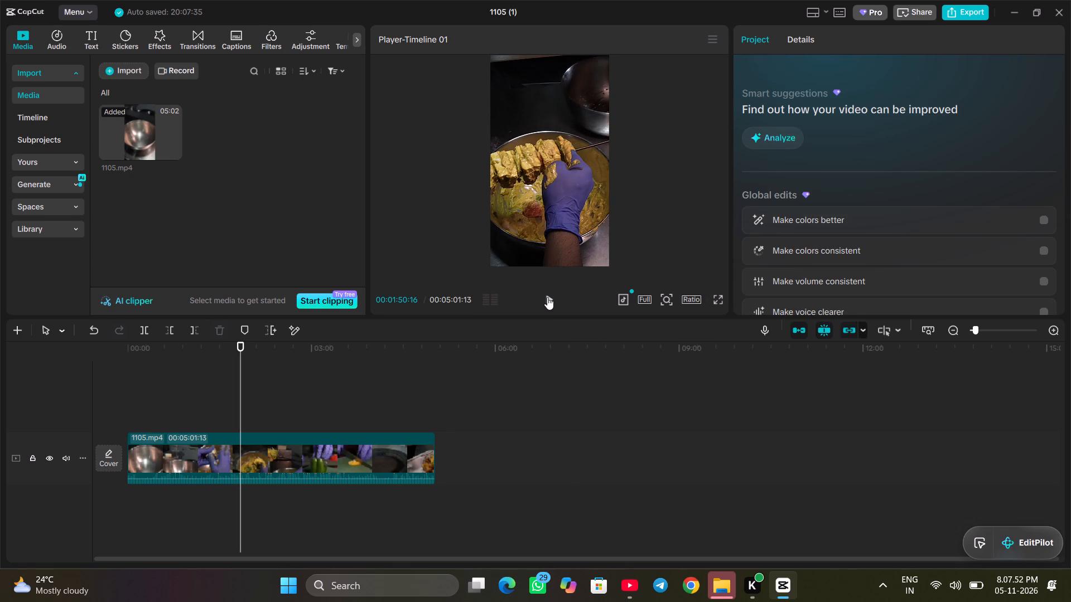
double_click(547, 297)
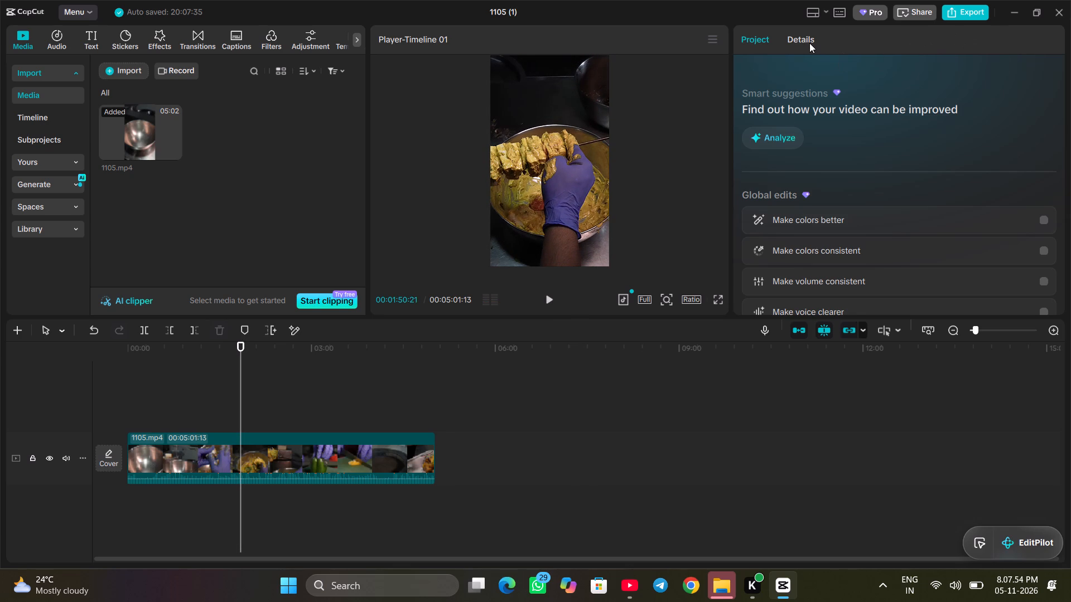
View the project details and scrub through the clip, leaving the playhead at about 1:42.
click(809, 43)
click(795, 382)
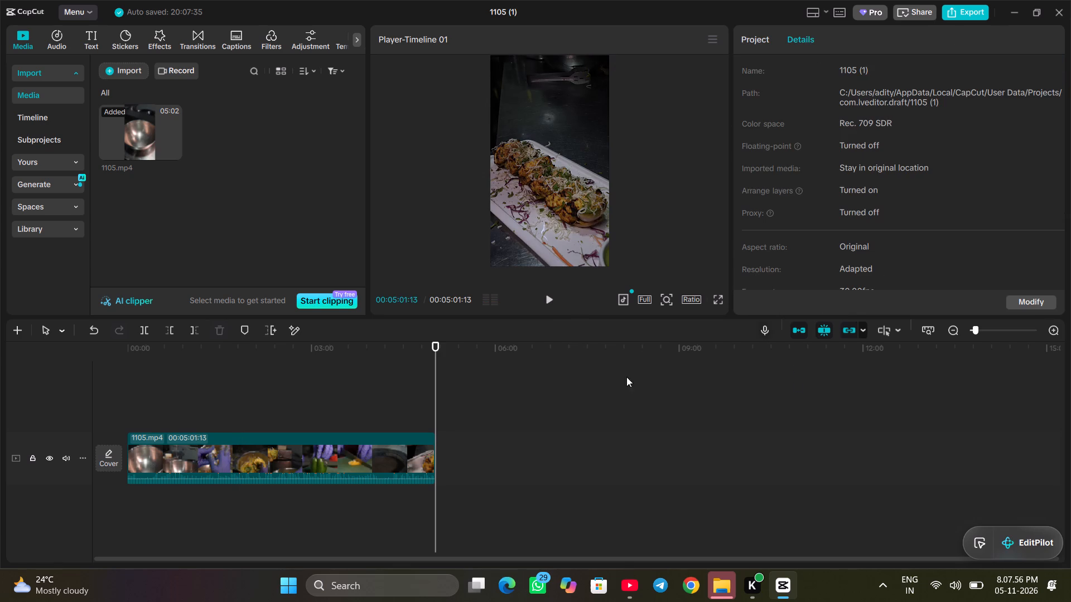
click(215, 382)
click(226, 381)
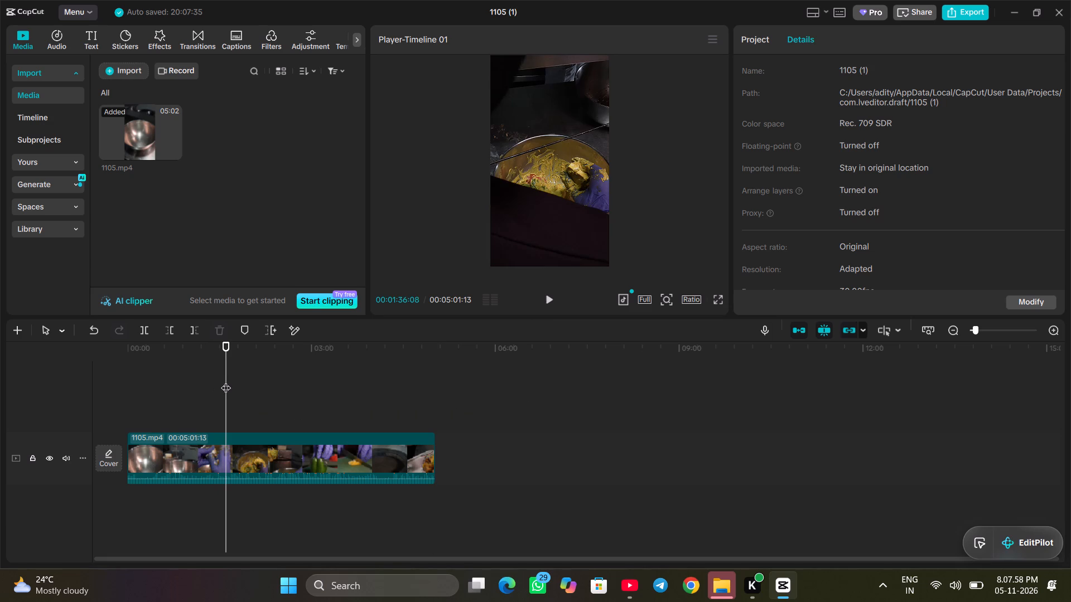
click(226, 381)
click(226, 381)
click(228, 381)
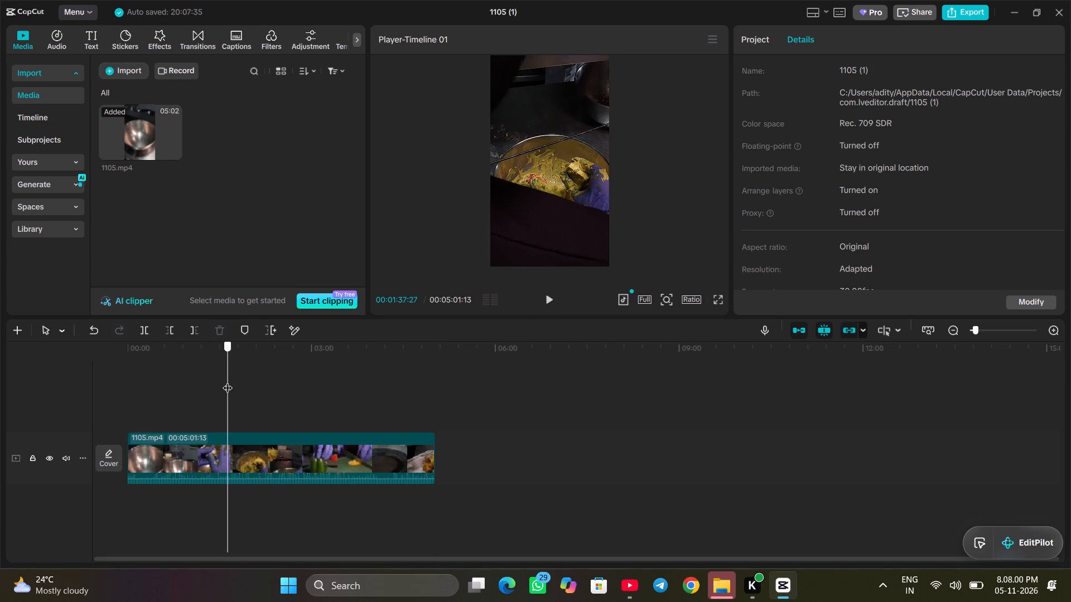
click(233, 381)
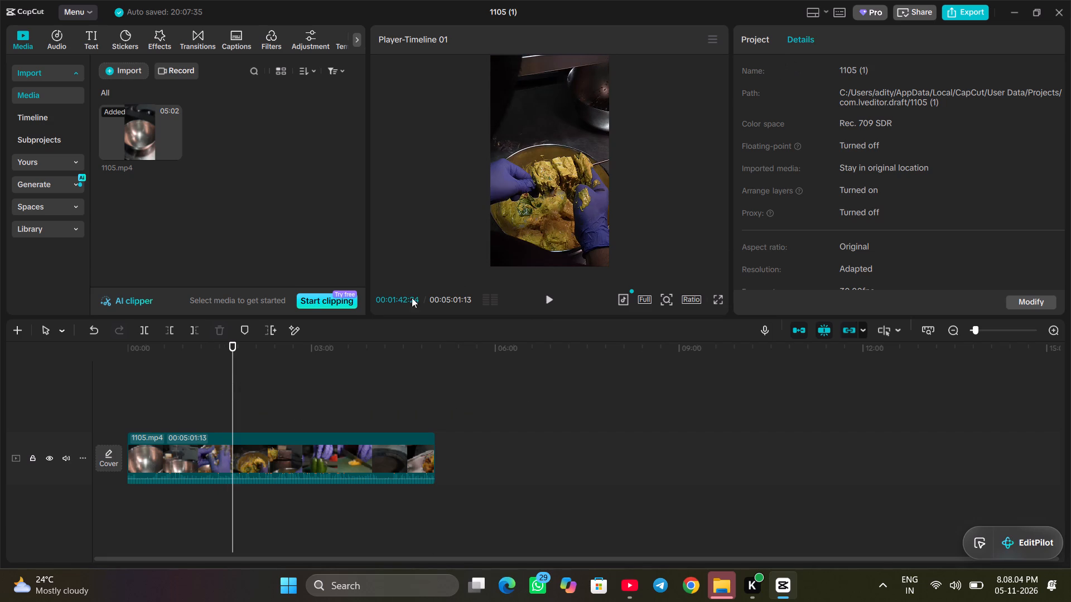
Display the HSL colour adjustments for the 1105.mp4 timeline clip.
click(267, 447)
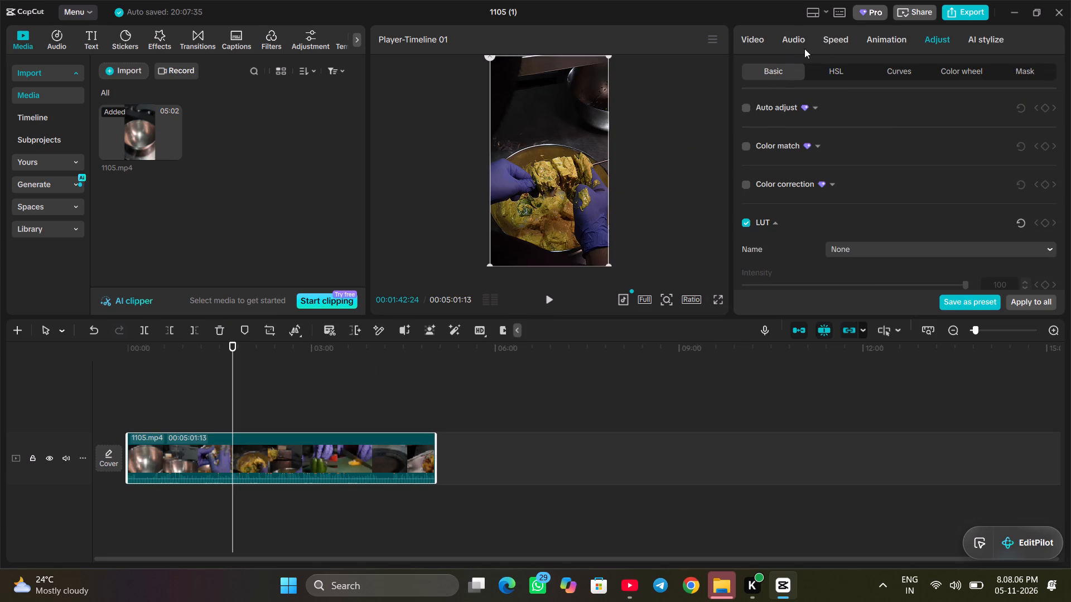
click(850, 75)
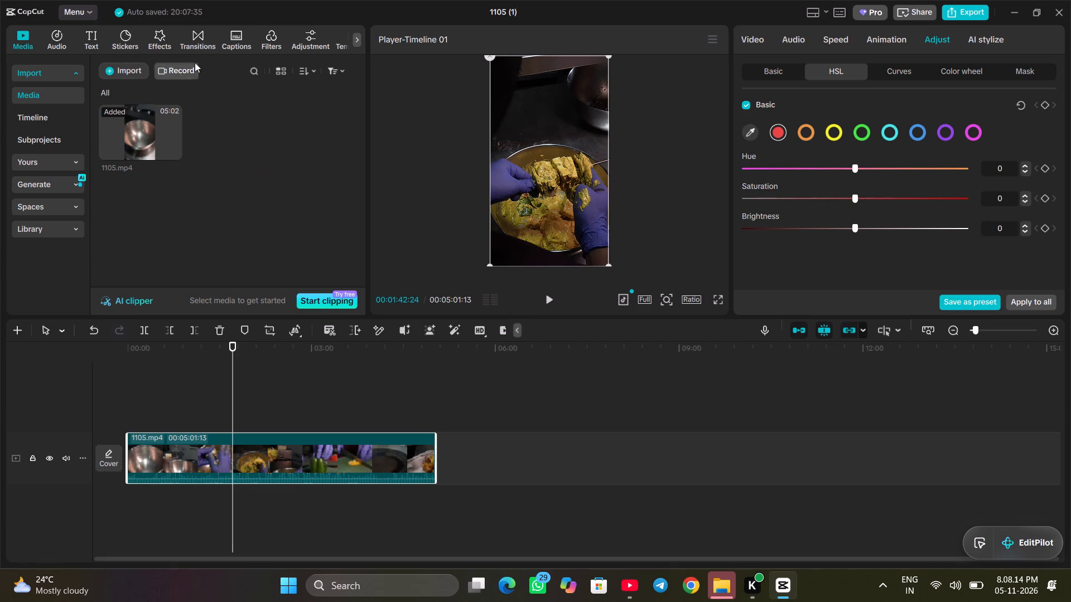
Open the filter library and reload its contents.
click(275, 38)
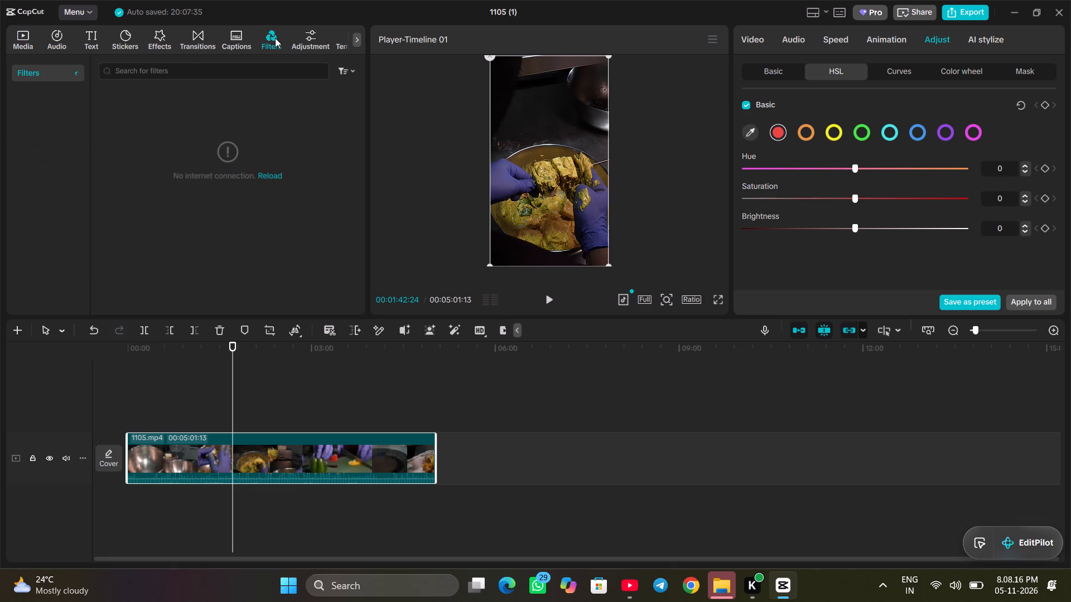
click(269, 177)
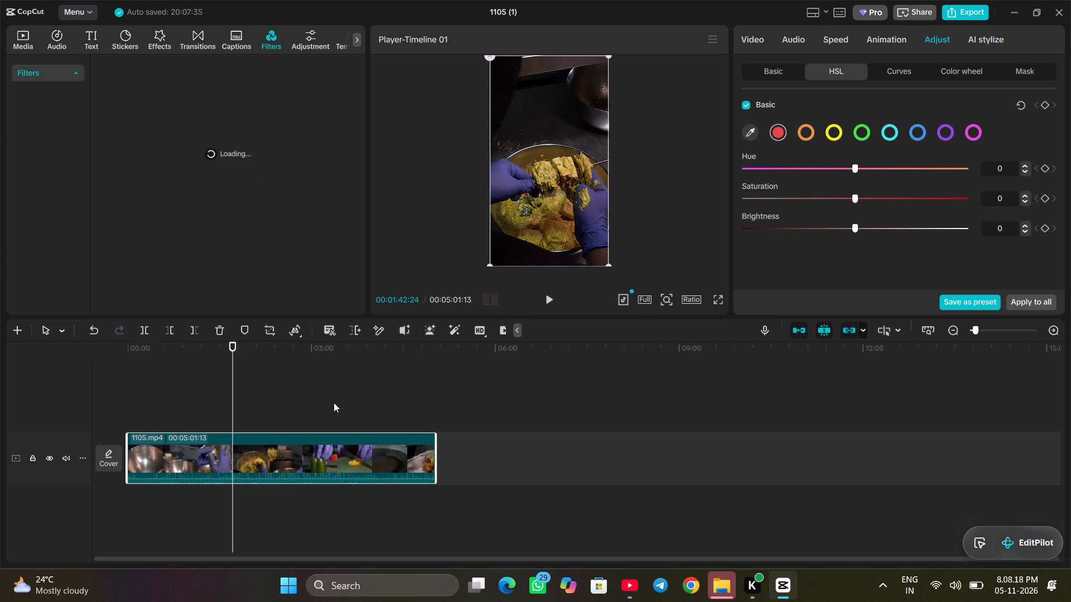
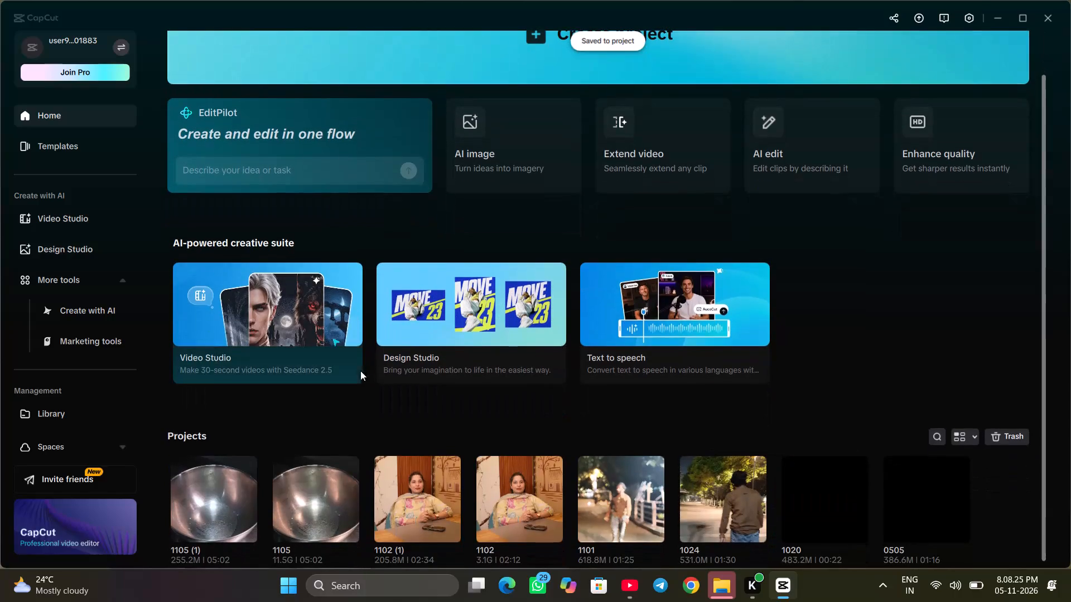
Move the original 1105 project (11.5G) from the home screen's project list to the trash.
scroll(349, 396, down, 4)
scroll(333, 491, down, 2)
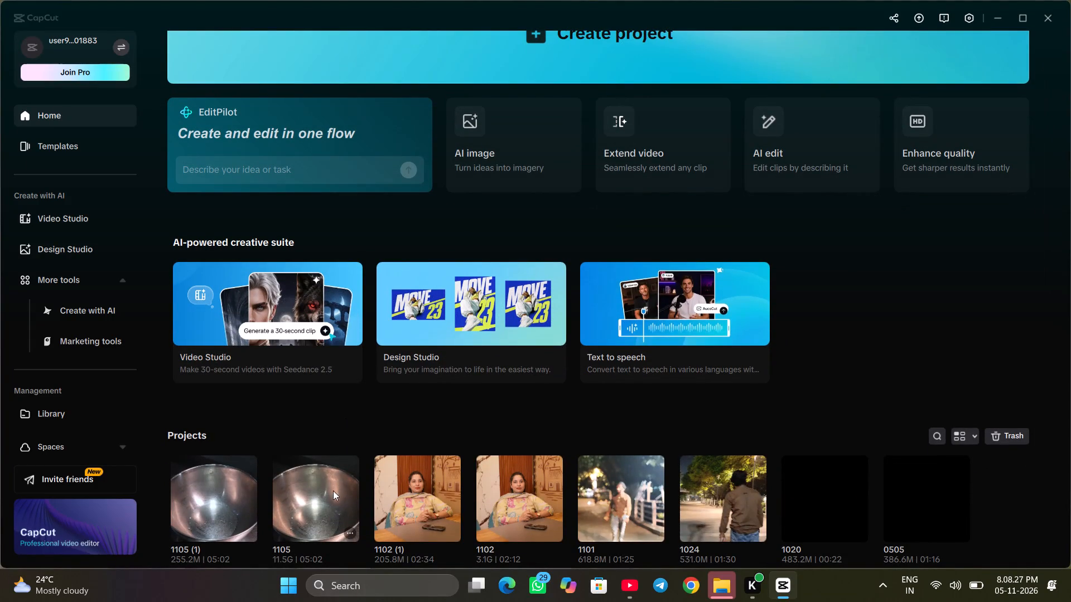
scroll(308, 473, down, 2)
scroll(820, 439, down, 2)
click(352, 531)
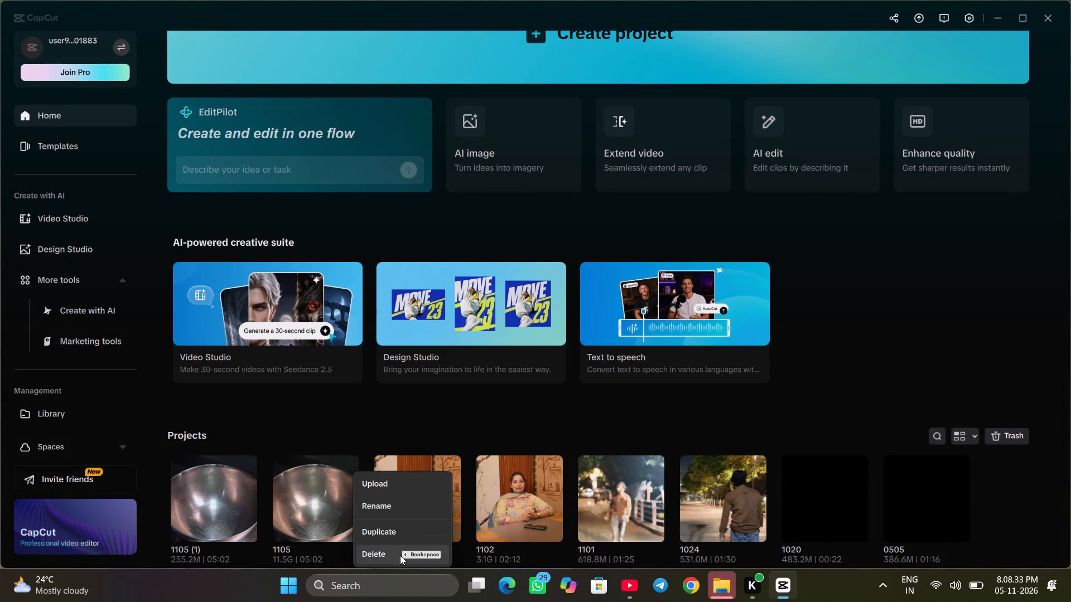
click(383, 551)
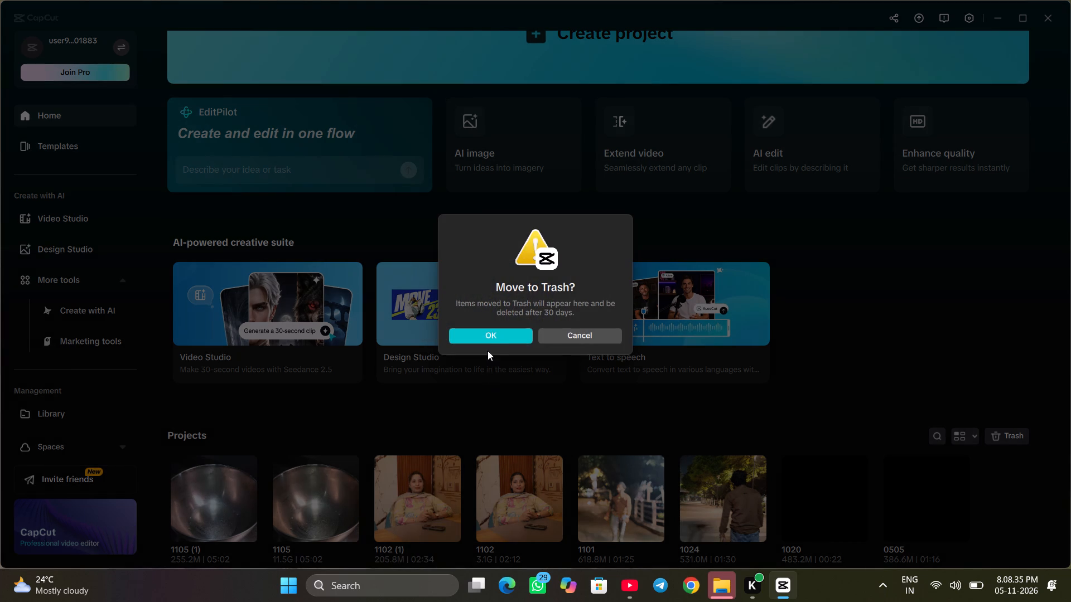
click(493, 337)
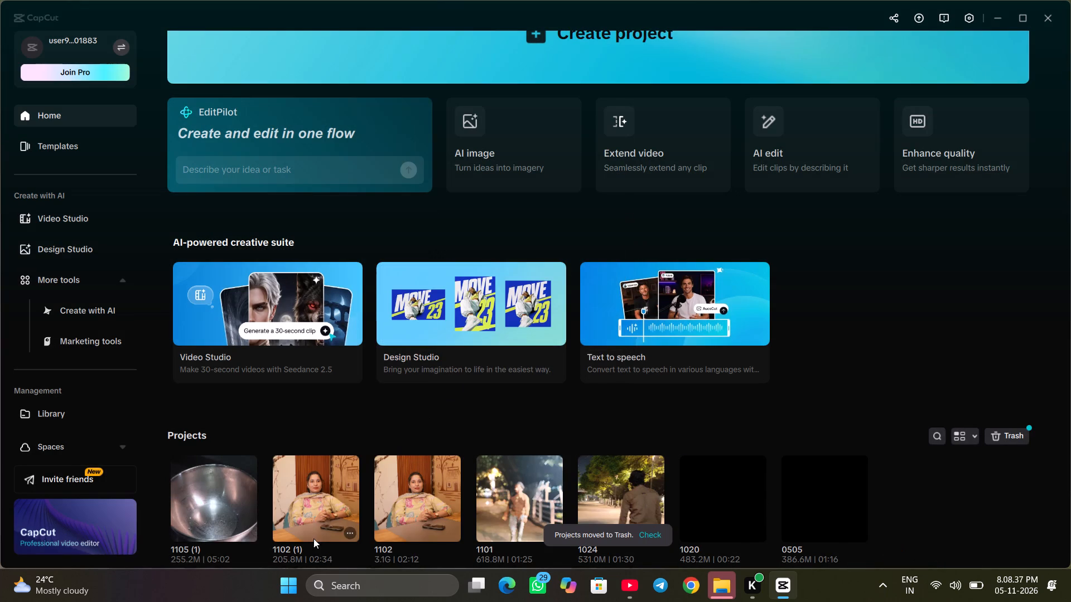
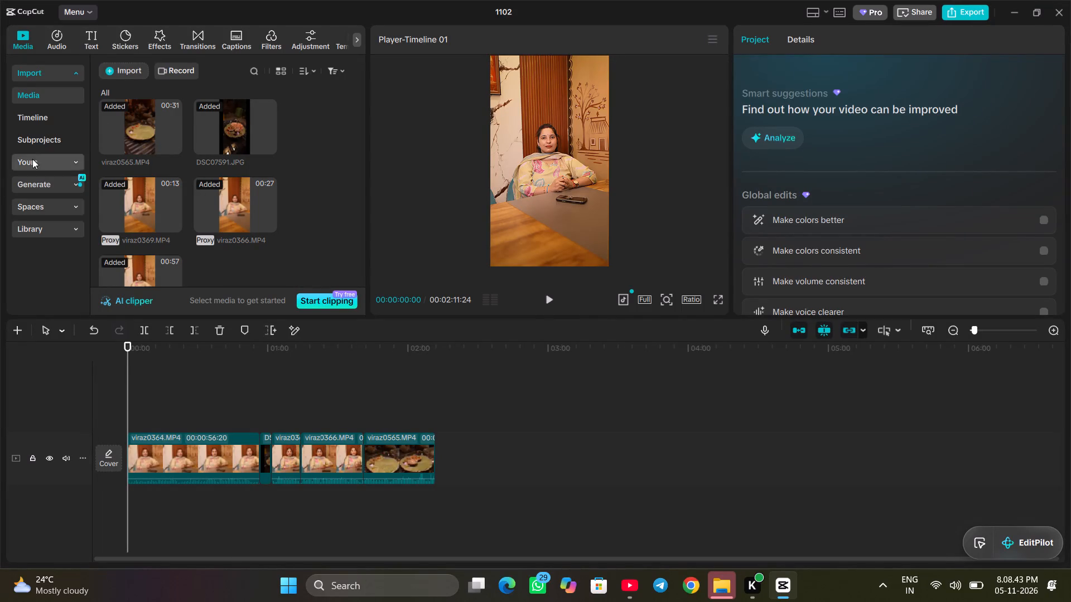
Bring up the application-level project commands while the 1102 project is open.
click(81, 12)
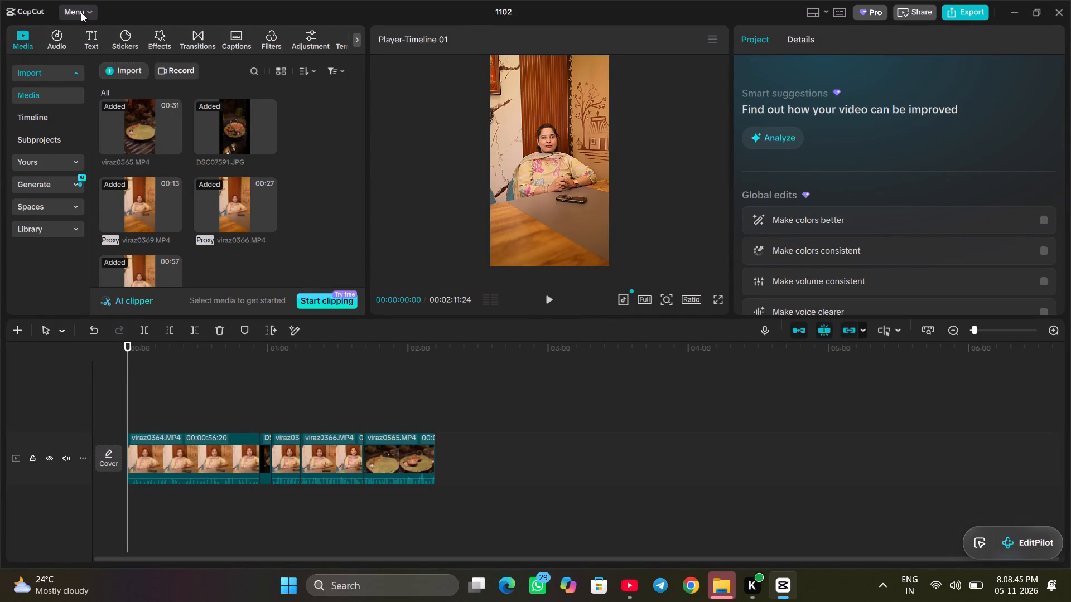